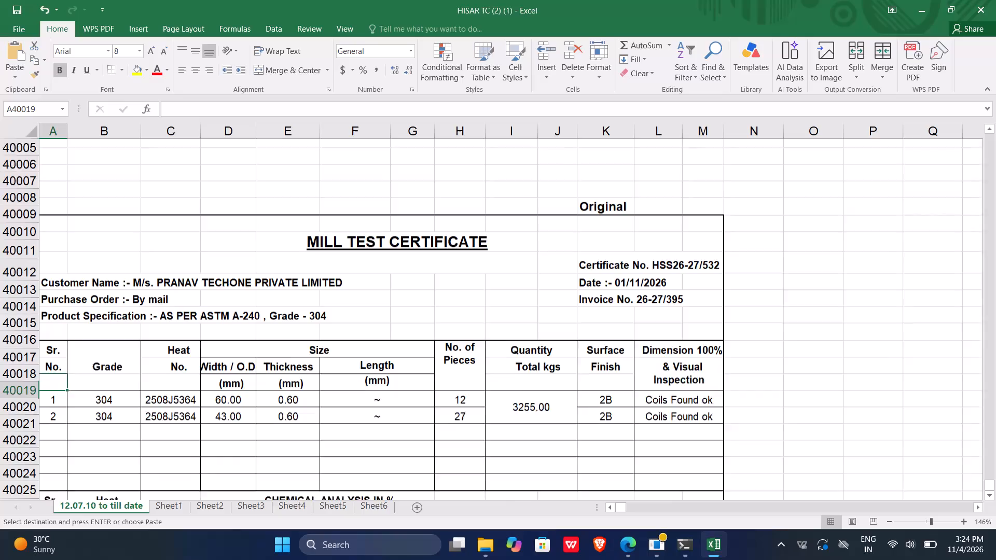
Remove the three-digit serial from the certificate number, leaving "Certificate No. HSS26-27/".
left_click(588, 223)
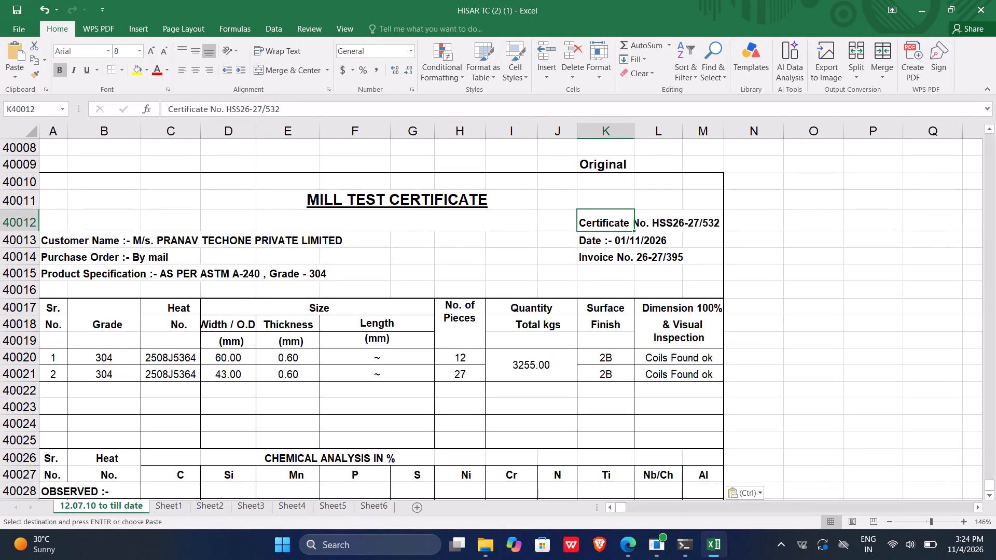
left_click(295, 105)
key("BackSpace")
key("BackSpace")
key("BackSpace")
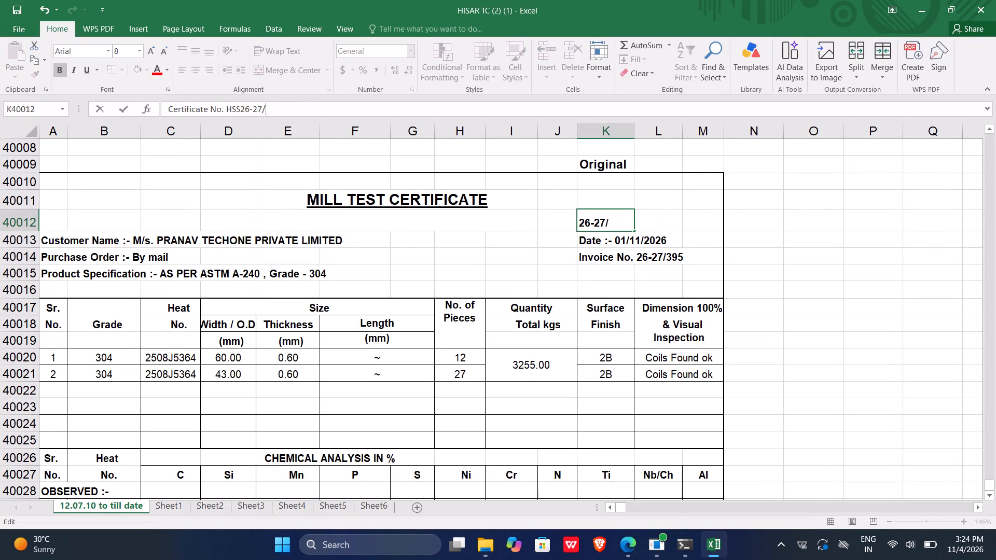
Clear the date value from the certificate header, keeping the "Date :-" label.
left_click(586, 242)
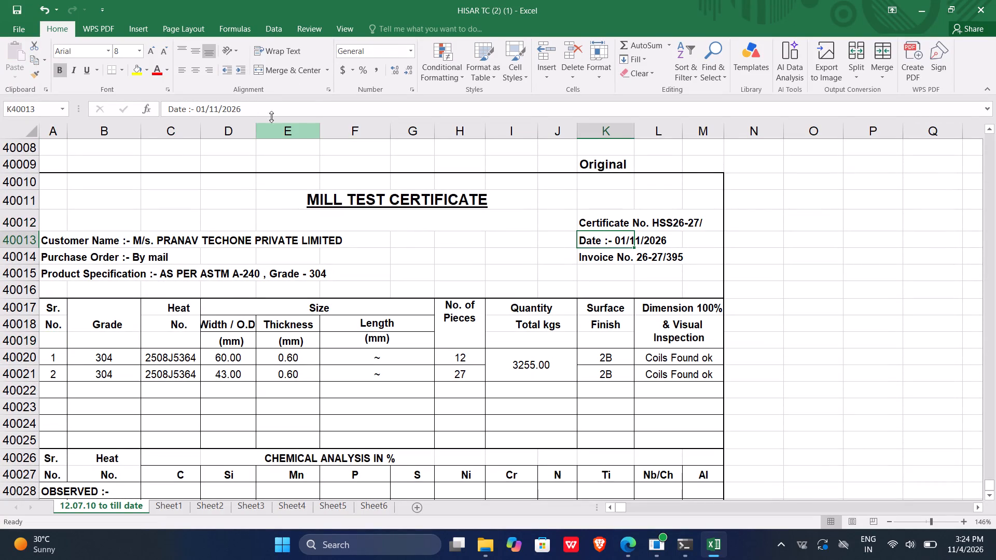
left_click_drag(254, 114, 199, 108)
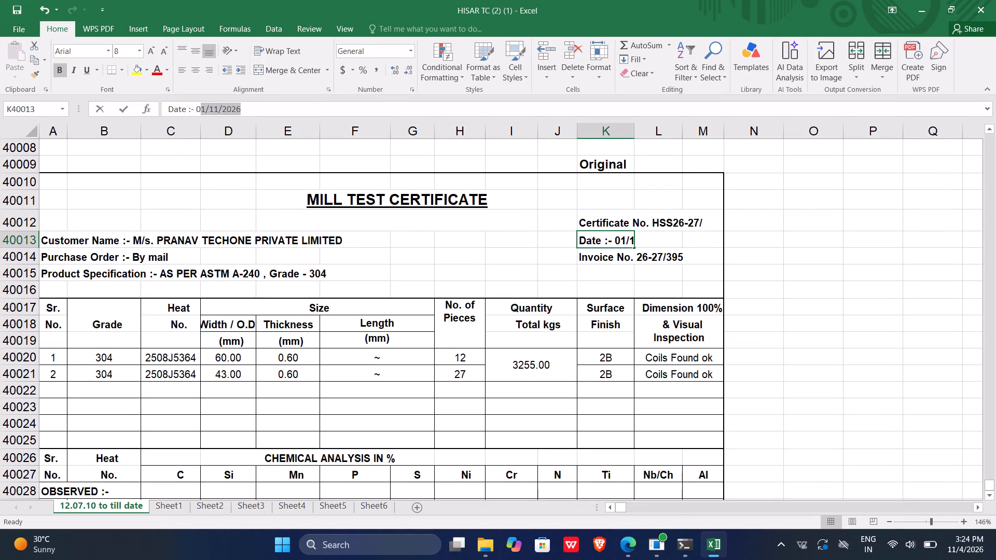
left_click_drag(199, 108, 198, 108)
key("BackSpace")
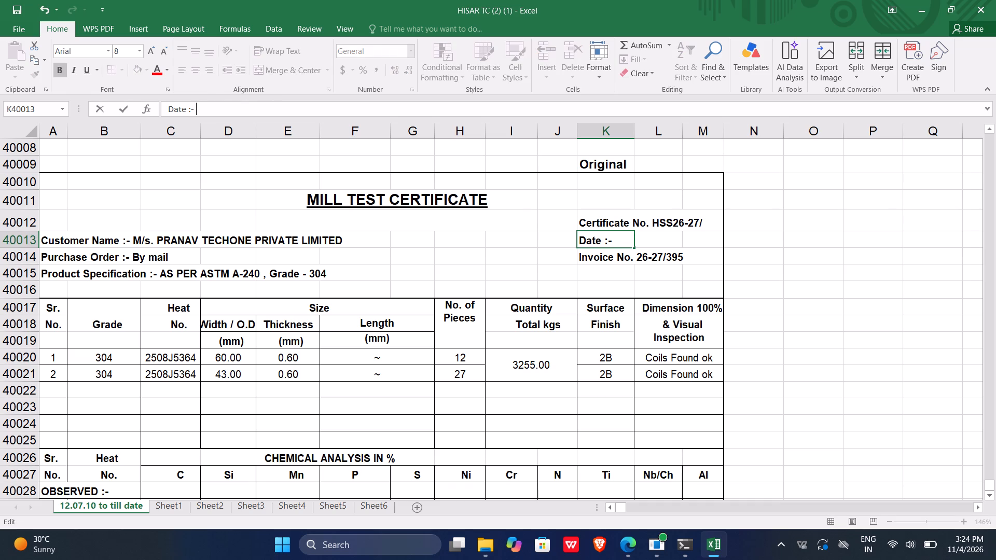
Remove the serial digits from the invoice number, leaving "Invoice No. 26-27/".
left_click(584, 254)
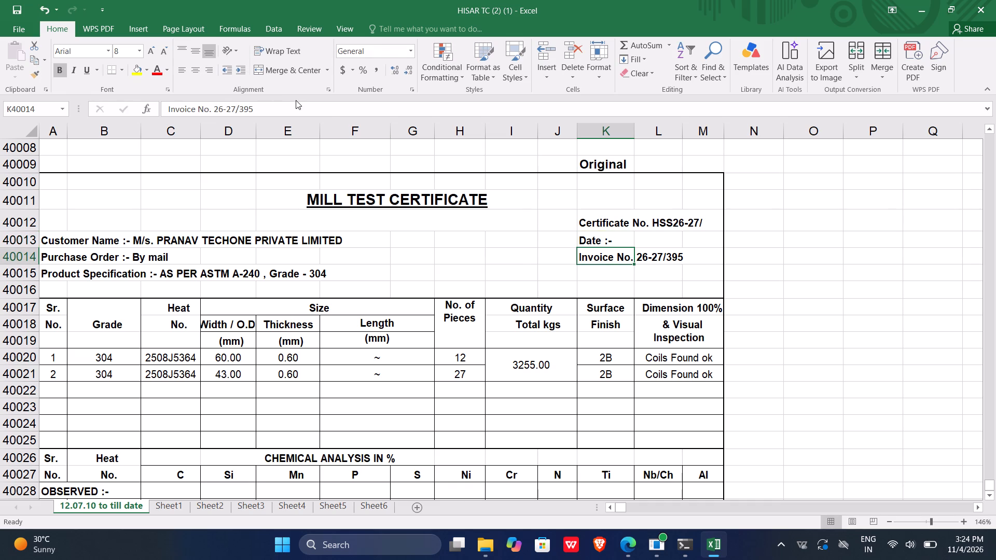
left_click(290, 104)
key("BackSpace")
key("BackSpace")
key("BackSpace")
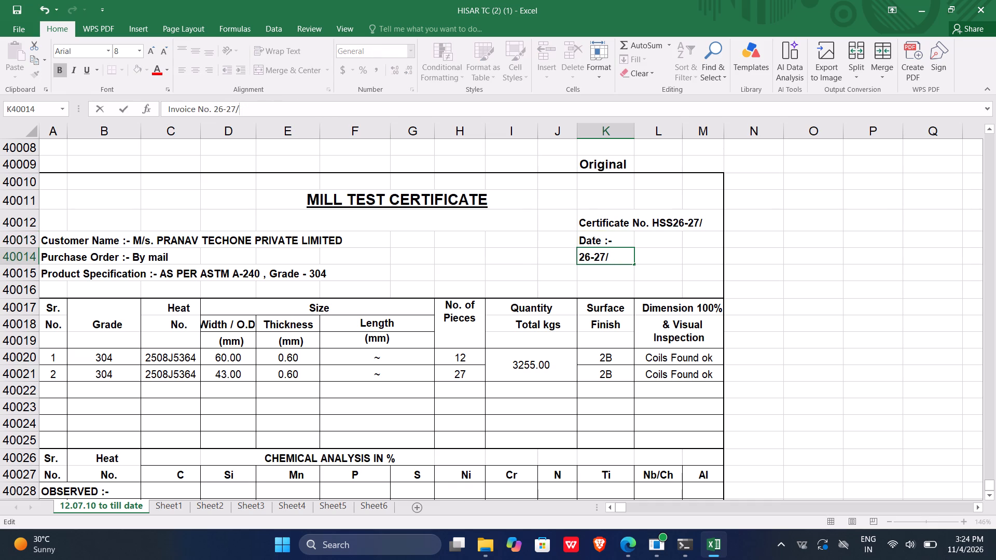
Complete the certificate number in the header as HSS26-27/539.
left_click(598, 211)
left_click_drag(598, 211, 575, 217)
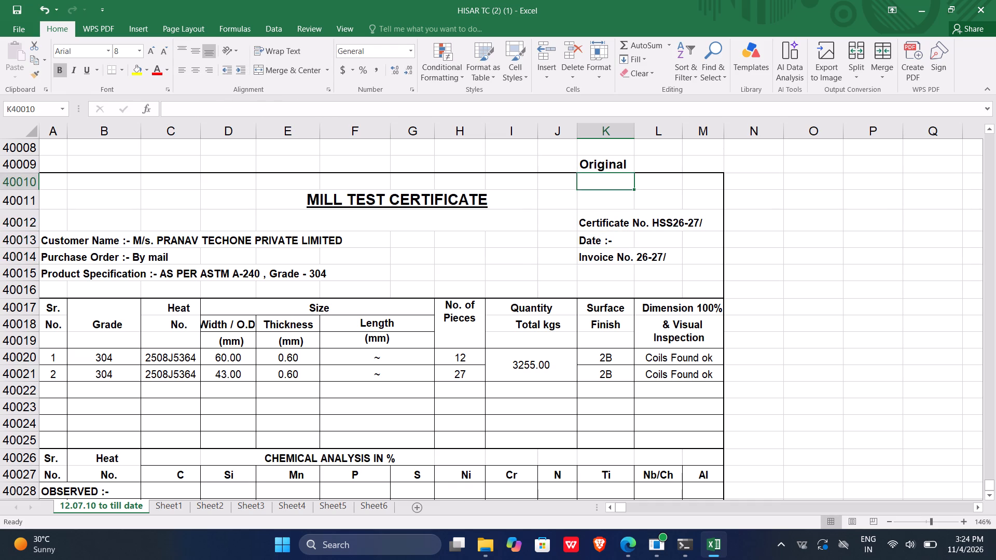
left_click_drag(575, 217, 590, 221)
left_click(590, 221)
left_click(309, 108)
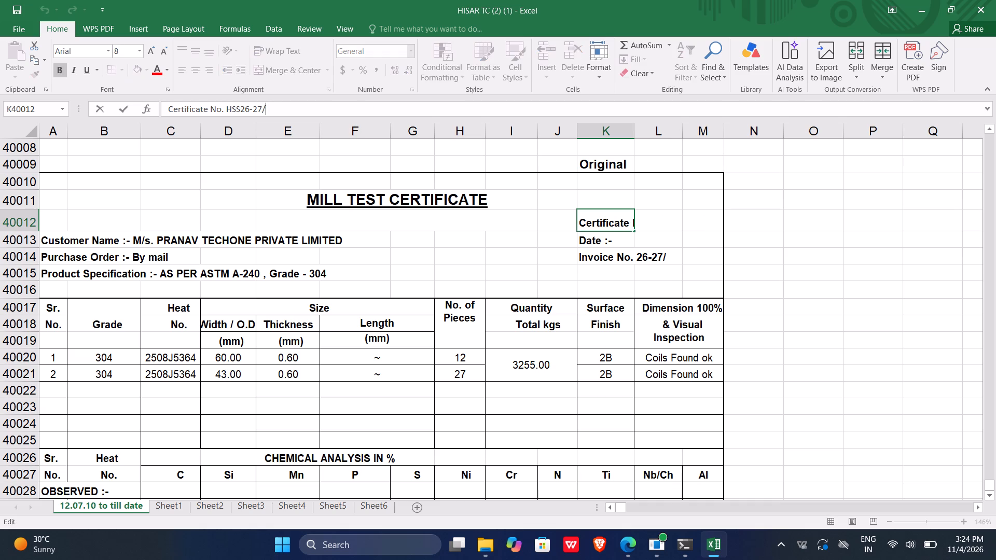
key("5")
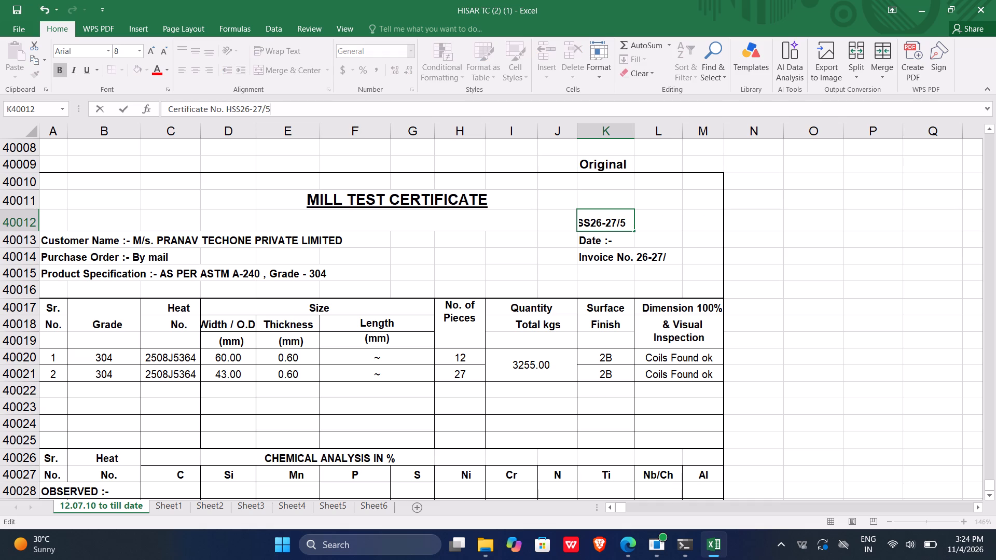
type("39")
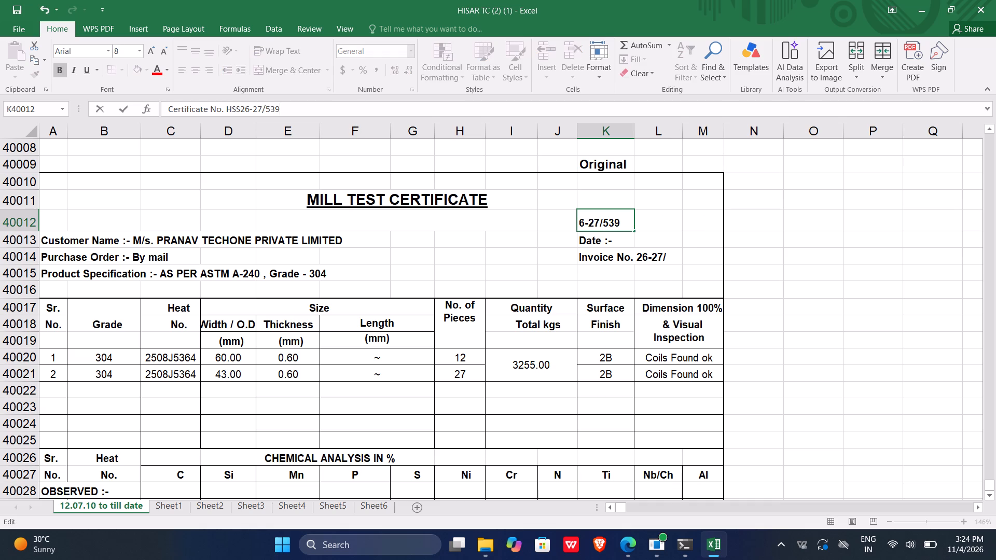
left_click(435, 253)
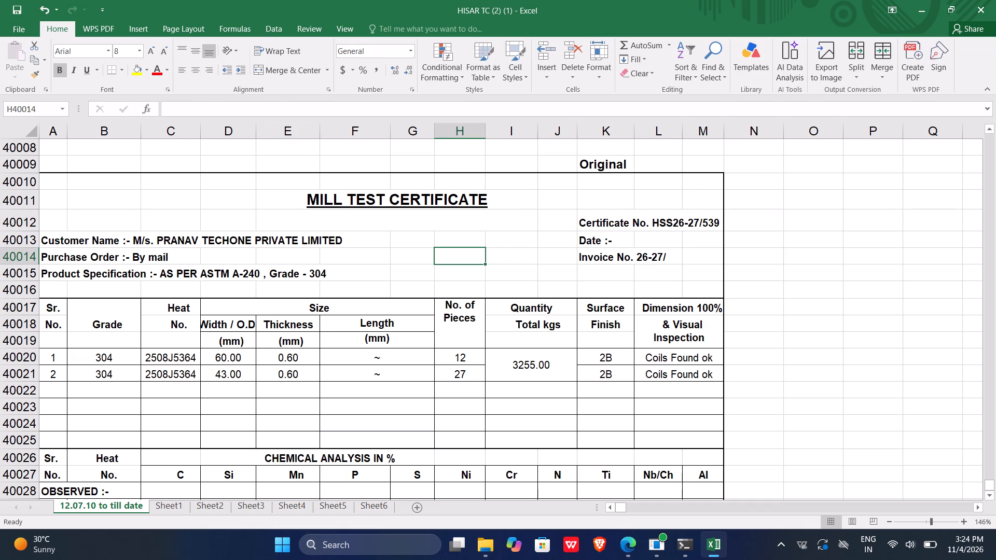
Delete the company name from the customer line, leaving "Customer Name :- M/s.".
left_click(52, 240)
left_click_drag(257, 106, 398, 103)
key("BackSpace")
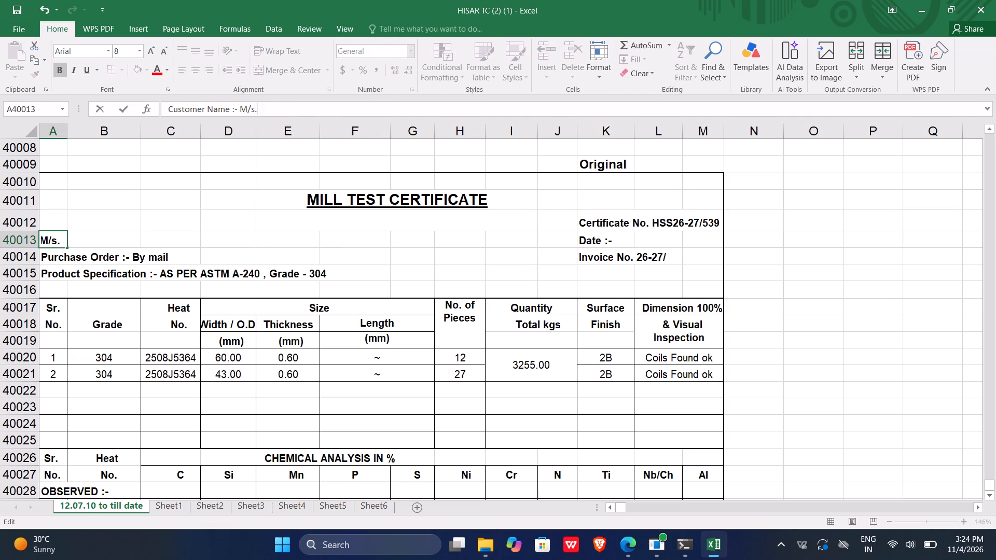
left_click(398, 262)
Clear both item rows from Grade through Surface Finish (B40020:K40021), keeping the serial numbers and inspection remarks.
scroll(398, 262, "down", 2)
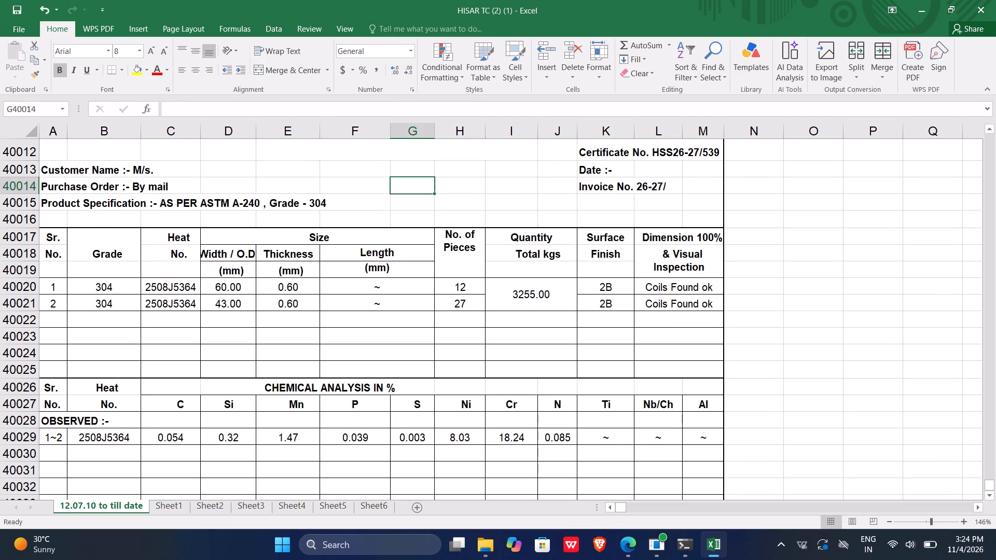
left_click_drag(90, 289, 604, 303)
key("BackSpace")
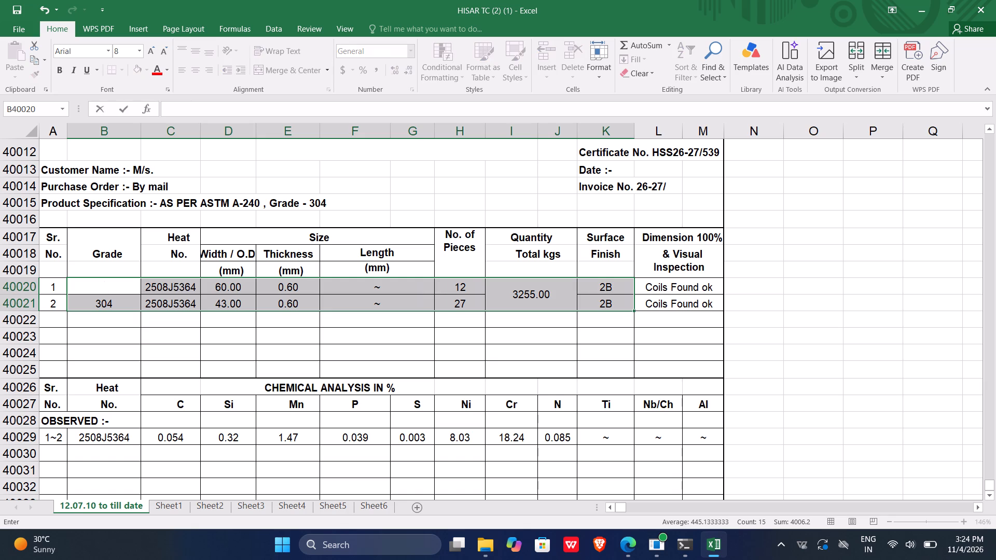
key("Delete")
key("BackSpace")
key("Delete")
key("Delete")
key("Delete")
left_click(518, 362)
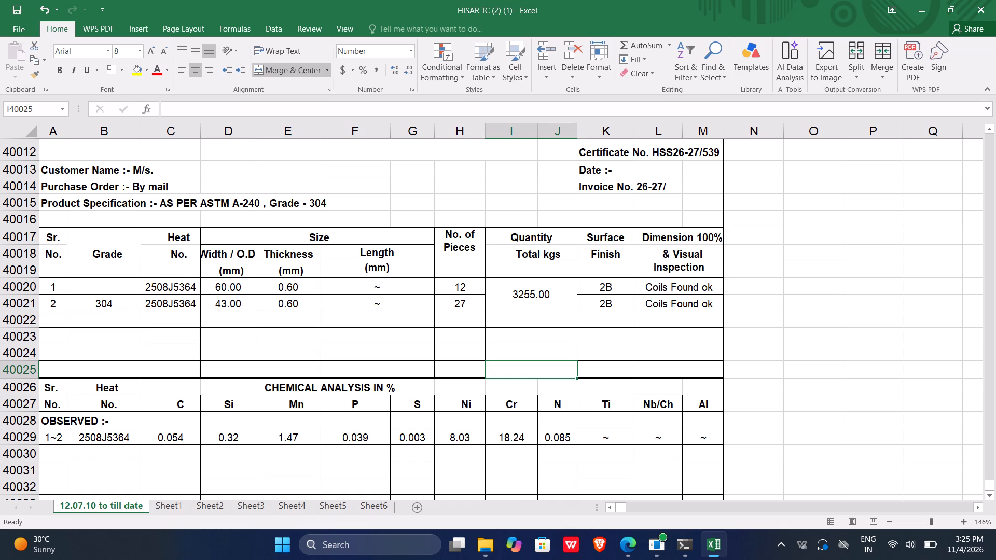
left_click_drag(100, 293, 343, 327)
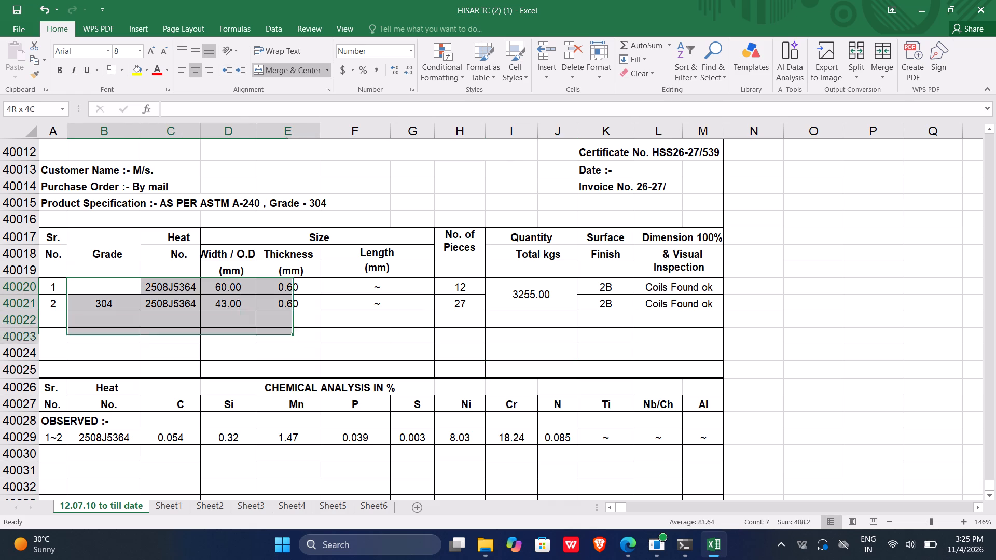
left_click_drag(343, 327, 582, 304)
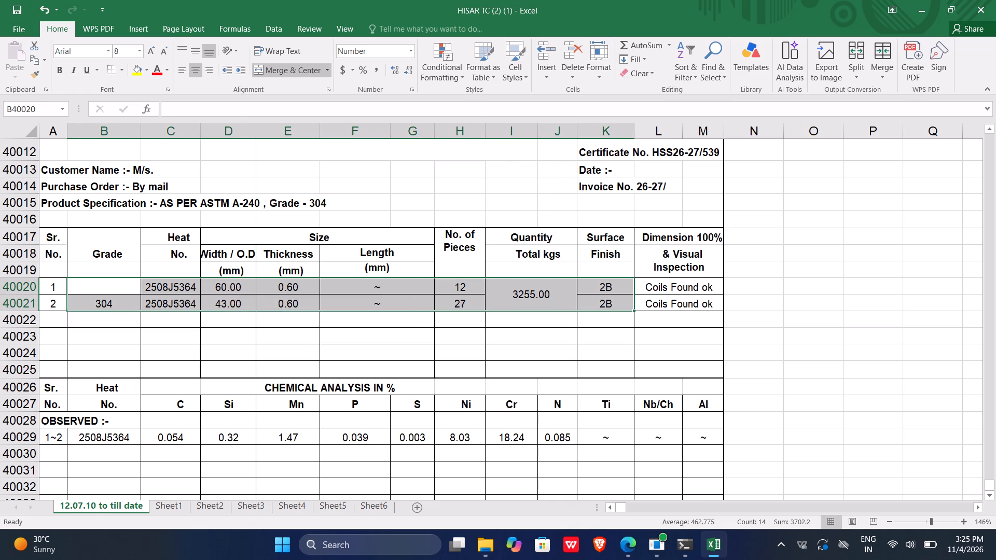
key("Delete")
left_click(557, 367)
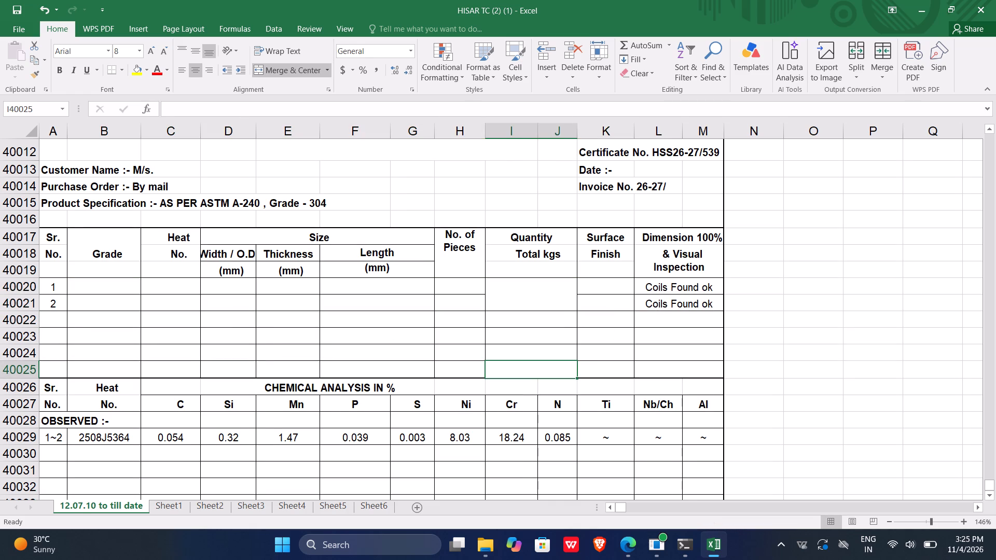
Clear the observed chemical analysis row from Heat No. through Ti (B40029:K40029).
left_click_drag(79, 441, 568, 448)
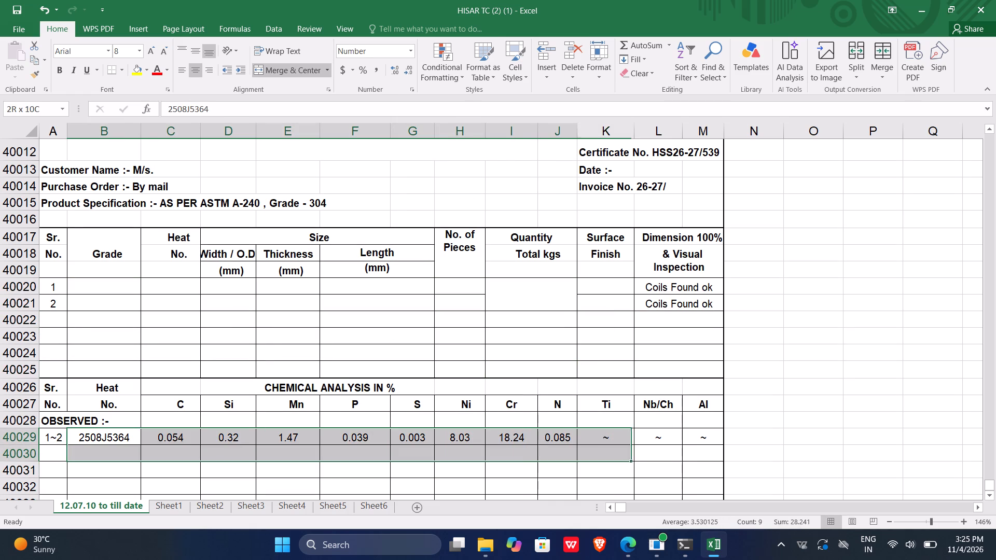
left_click_drag(568, 448, 612, 439)
key("Delete")
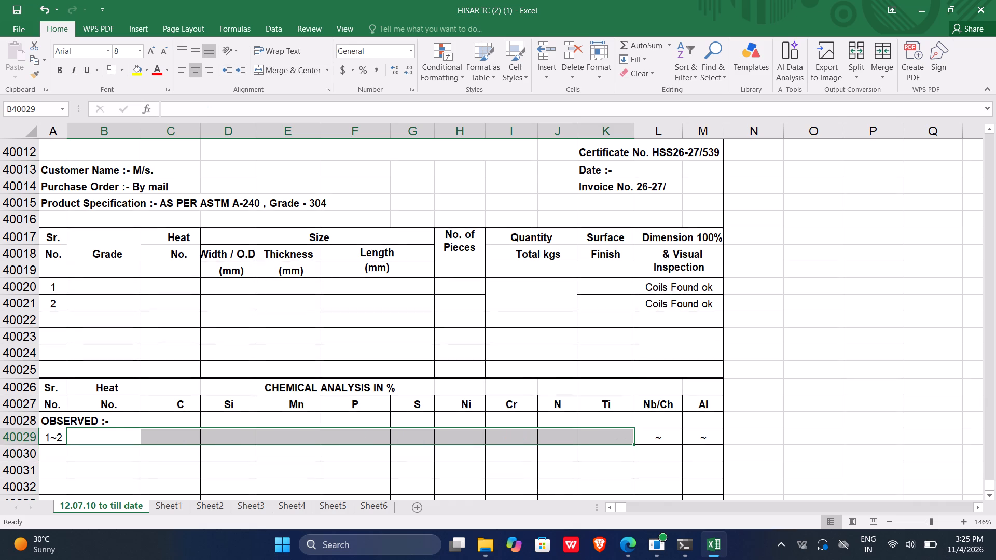
Clear the heat number, Y.S., U.T.S., elongation and hardness values in the observed mechanical properties row (B40041:E40041 and K40041).
scroll(612, 439, "down", 2)
scroll(237, 481, "down", 1)
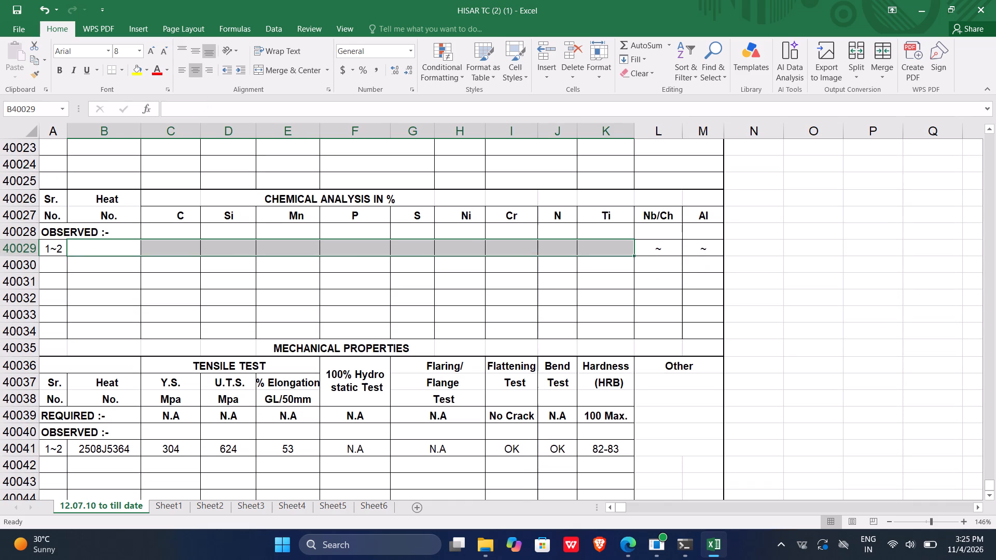
left_click_drag(125, 450, 555, 441)
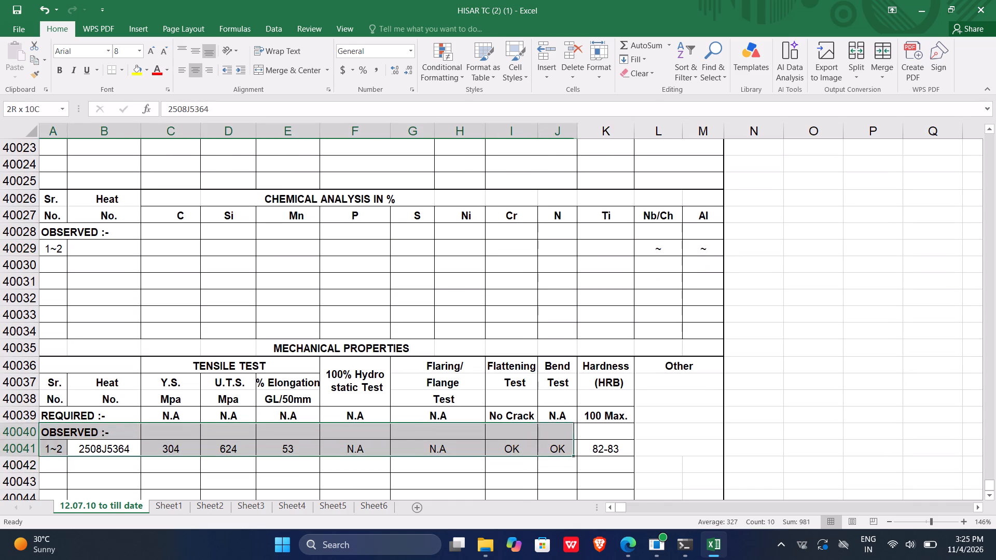
left_click_drag(555, 441, 597, 458)
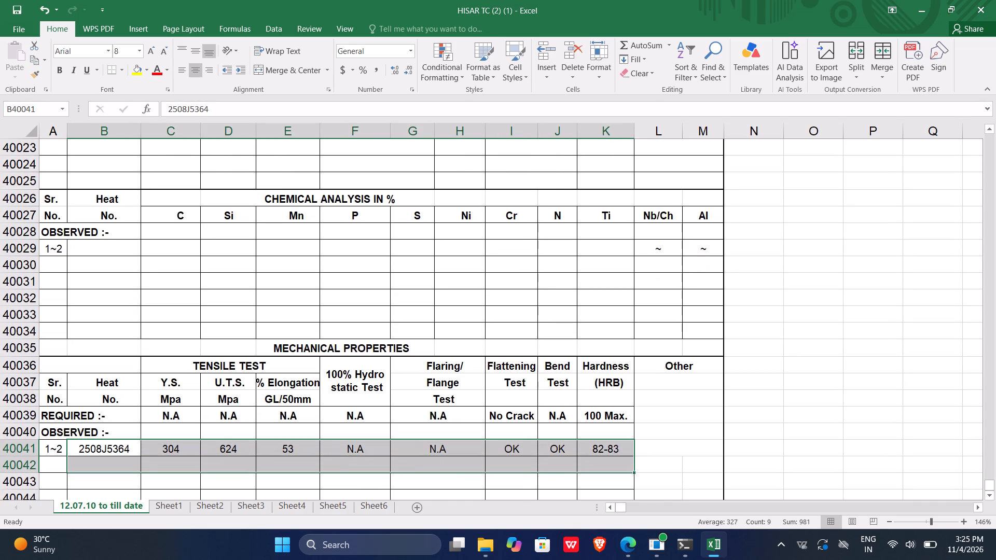
left_click(278, 452)
left_click_drag(278, 452, 137, 448)
left_click(137, 448)
left_click_drag(137, 448, 176, 453)
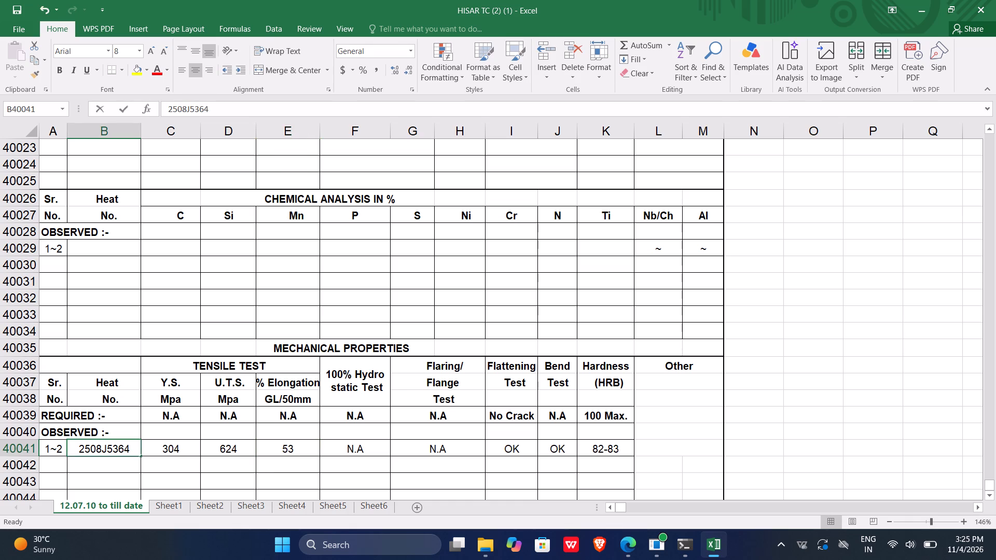
left_click_drag(176, 453, 294, 449)
left_click_drag(294, 449, 118, 453)
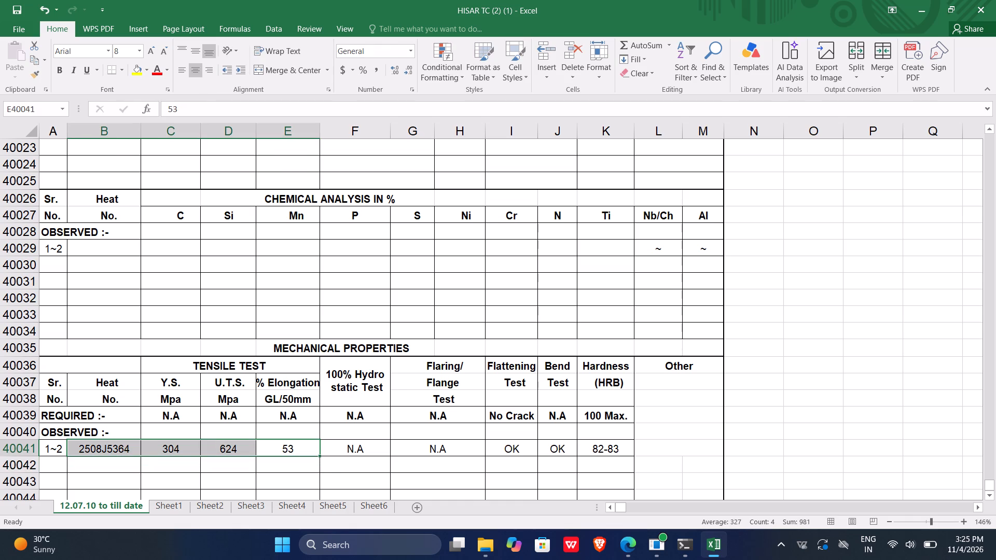
key("Delete")
left_click(599, 450)
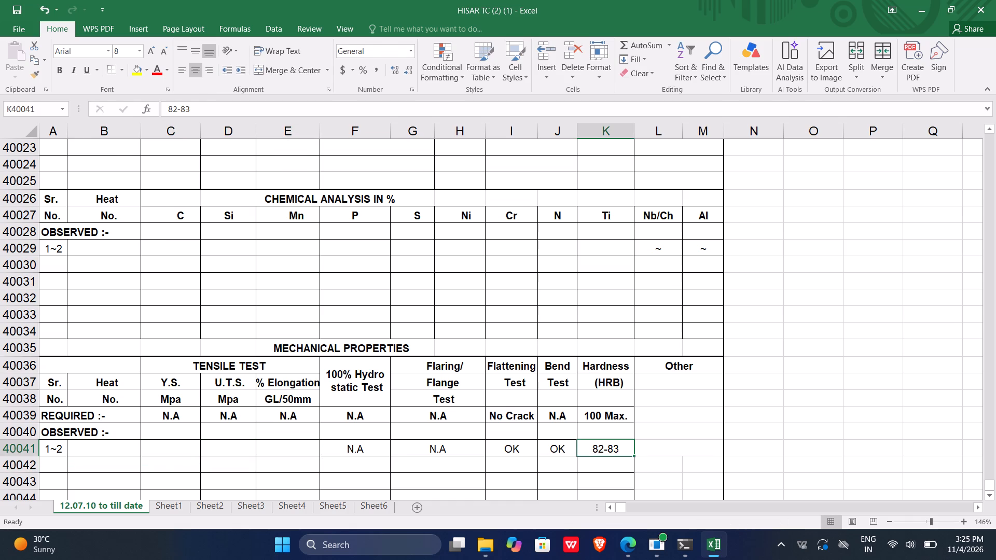
key("Delete")
Return to the first item's Grade cell (B40020) and arrange the workbook side by side with the browser's WhatsApp table image.
scroll(384, 298, "up", 4)
left_click(95, 289)
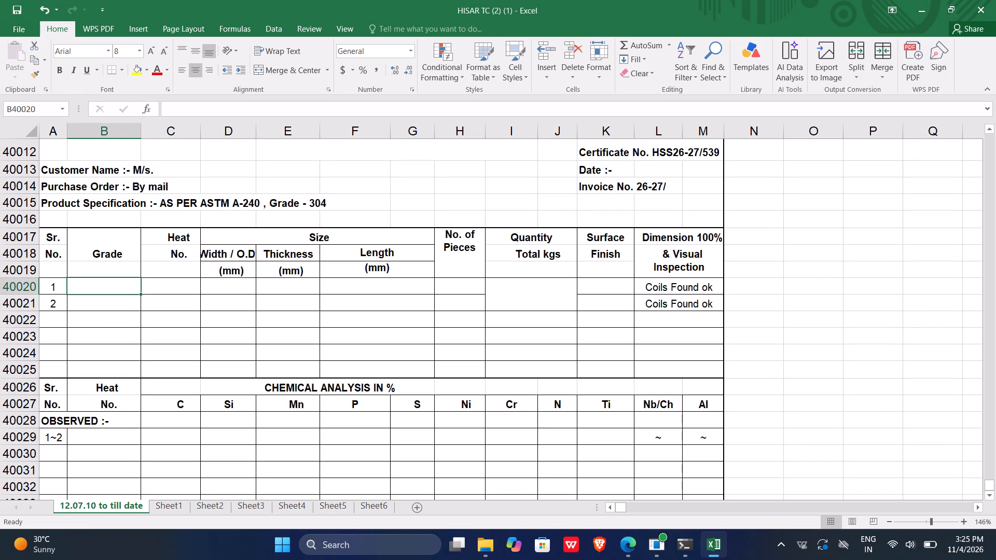
left_click_drag(521, 1, 441, 19)
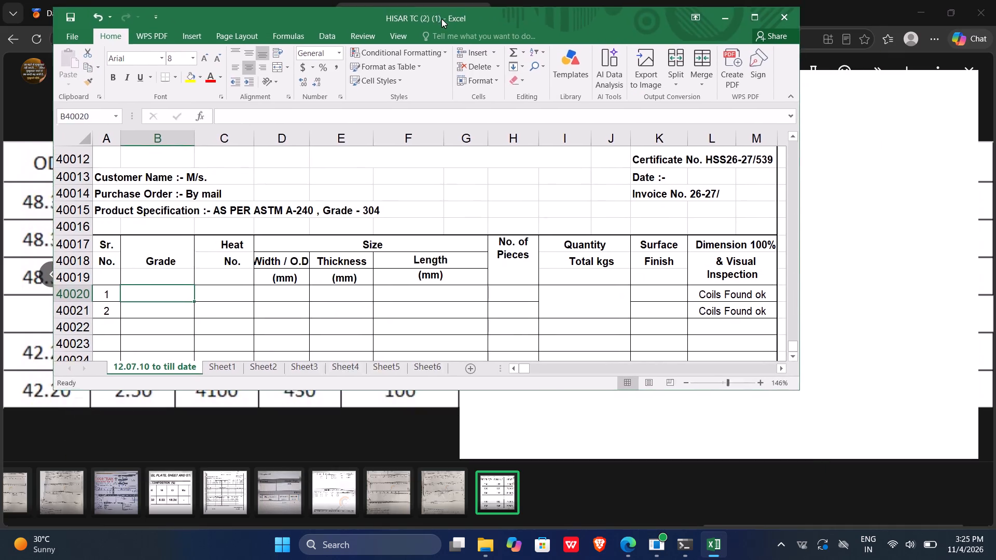
left_click_drag(441, 19, 411, 18)
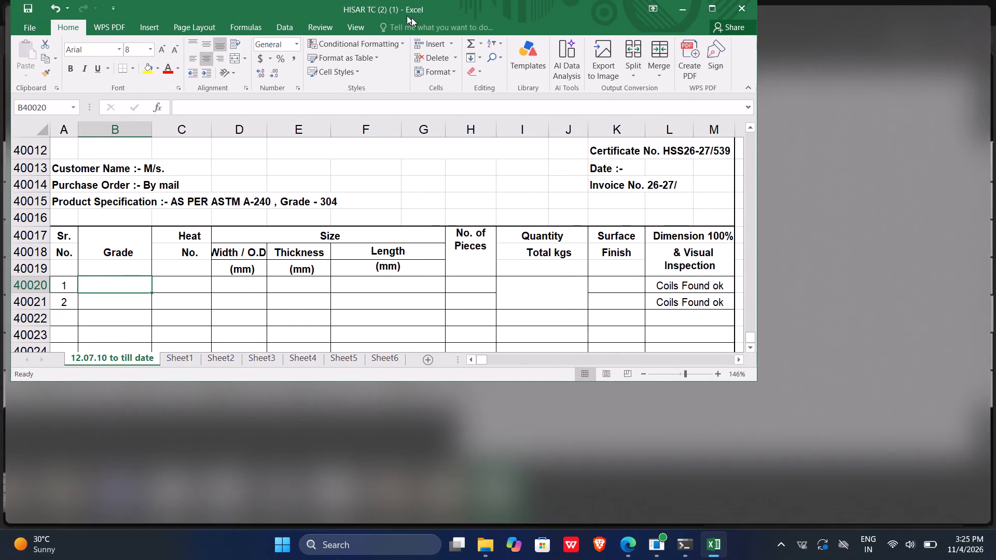
left_click_drag(411, 18, 489, 59)
left_click_drag(433, 58, 335, 0)
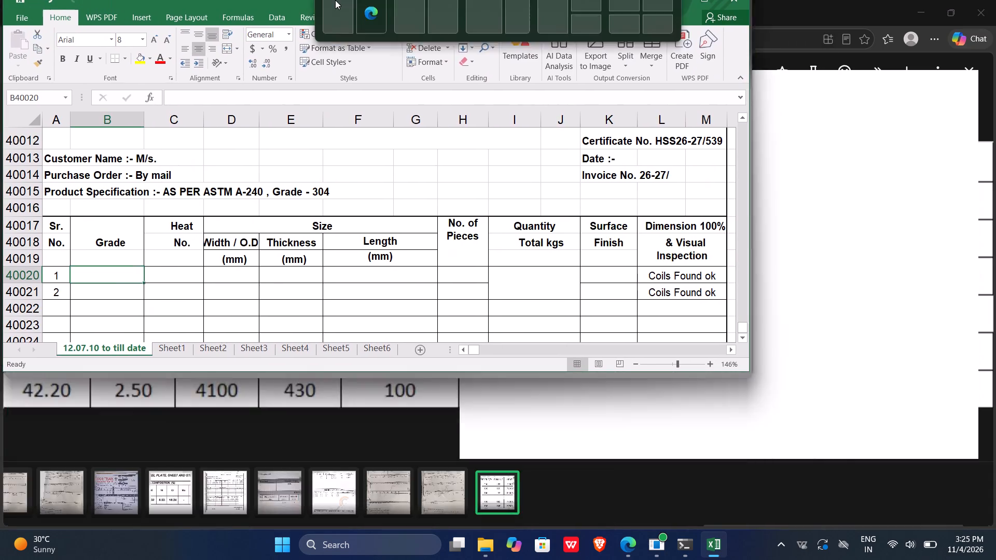
left_click_drag(335, 0, 338, 48)
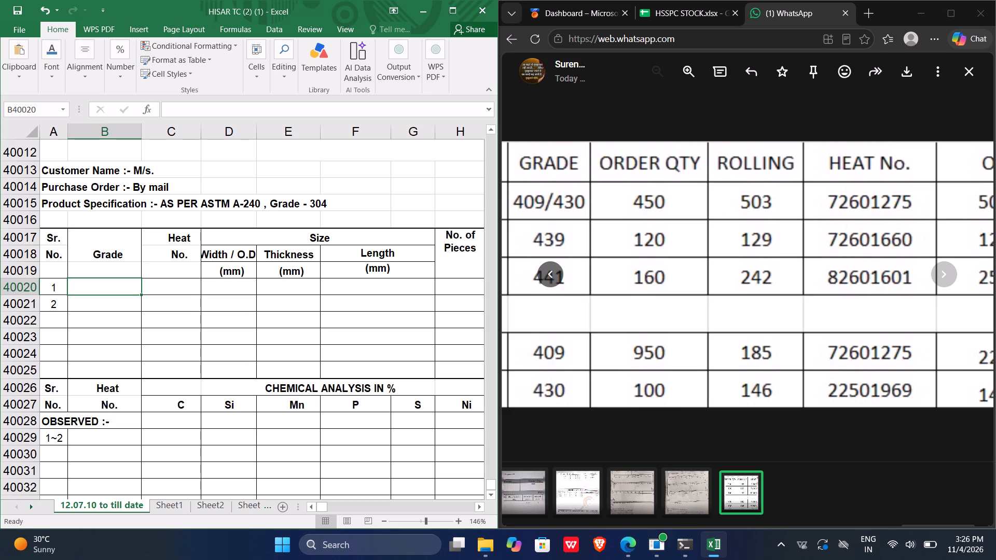
Enter grade 409/430 and heat number 72601275 for item 1 in row 40020.
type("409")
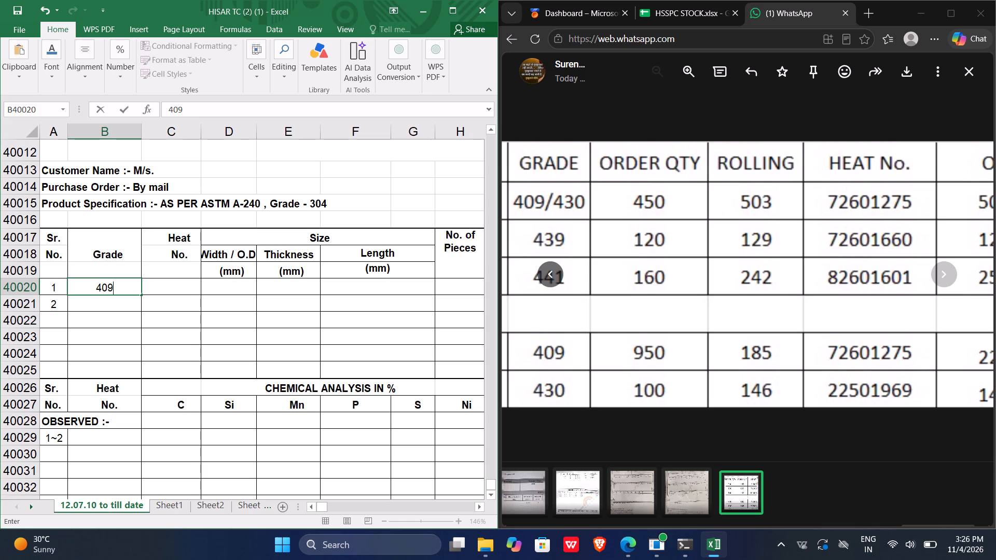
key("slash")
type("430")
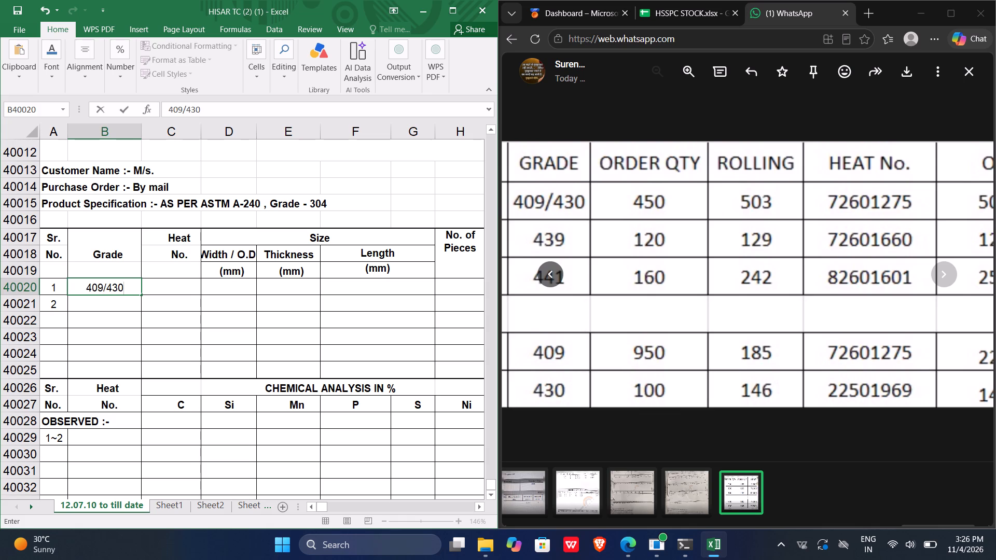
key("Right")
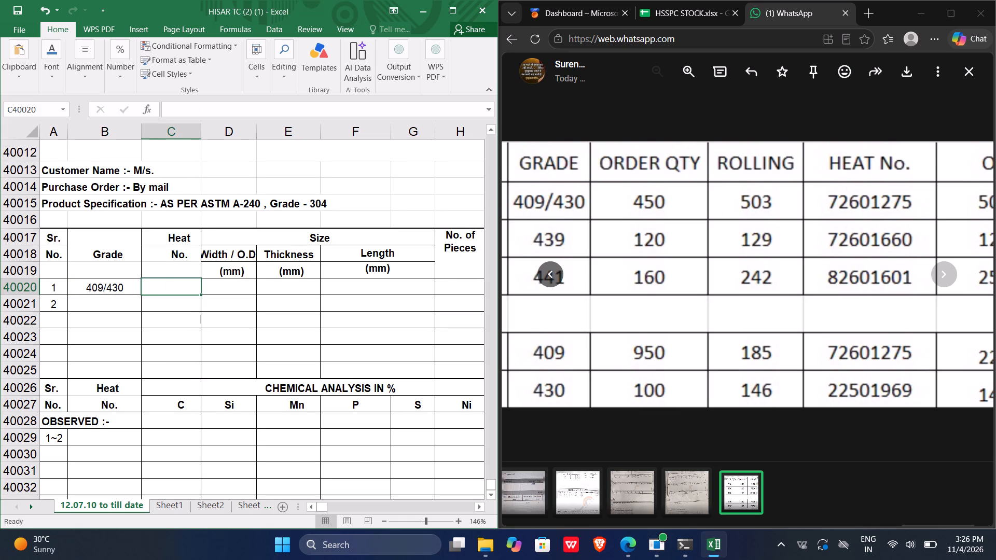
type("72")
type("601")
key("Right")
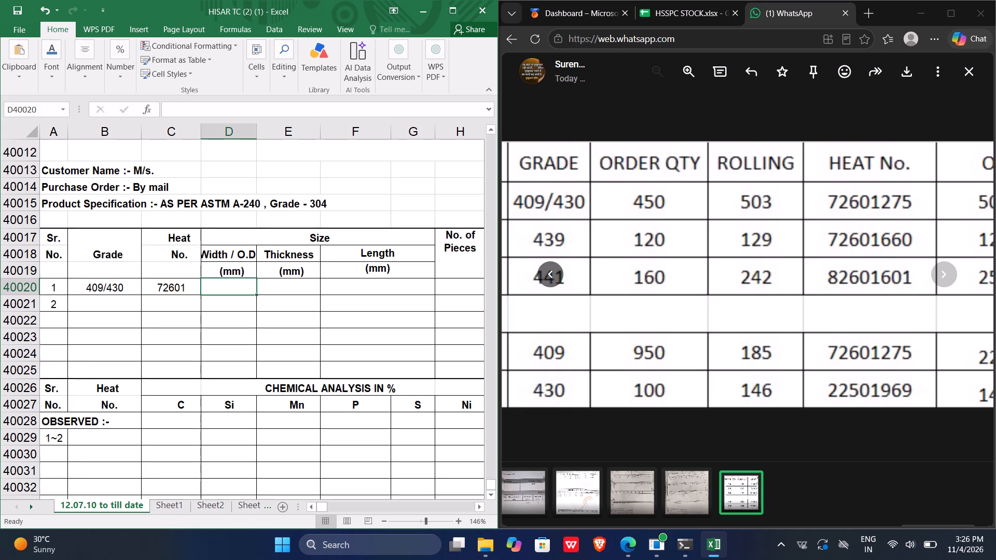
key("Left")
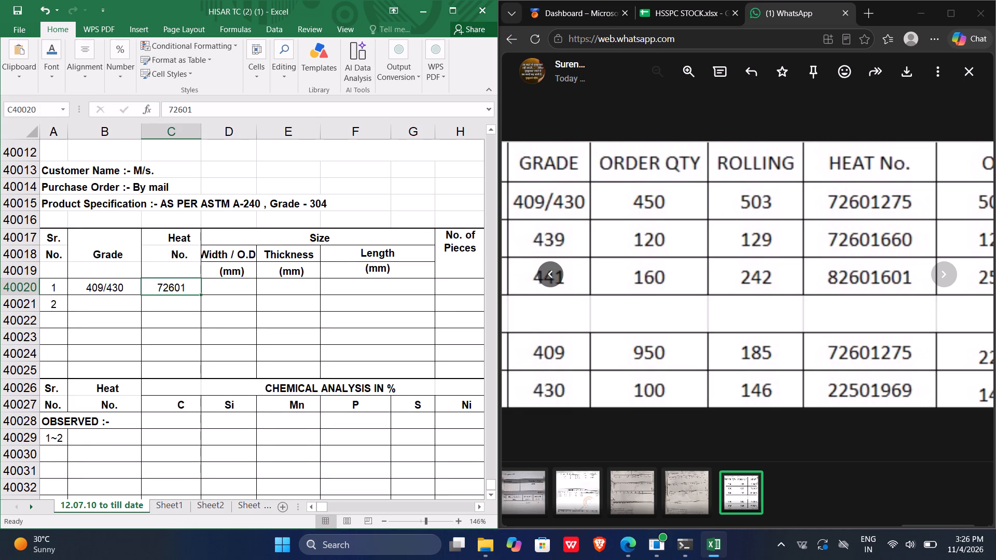
left_click(207, 111)
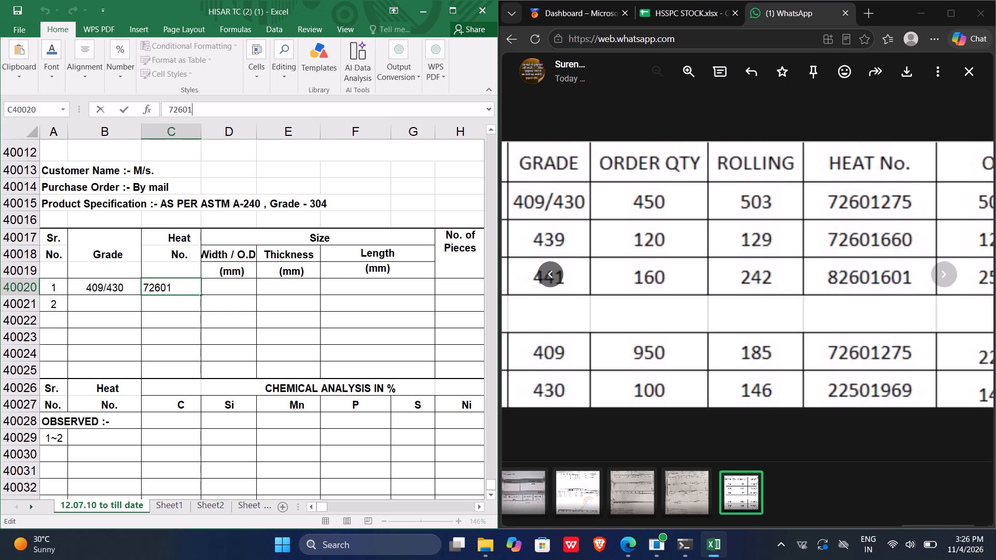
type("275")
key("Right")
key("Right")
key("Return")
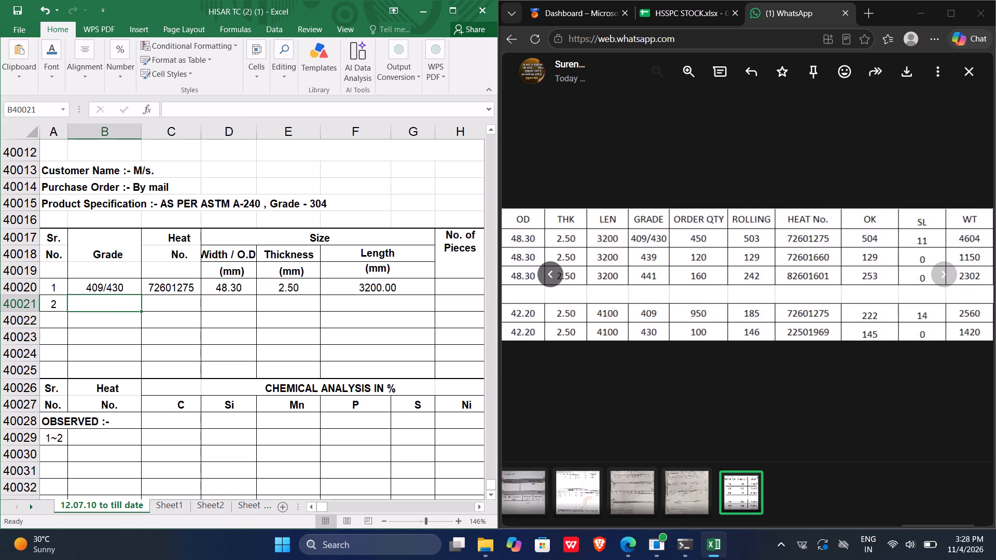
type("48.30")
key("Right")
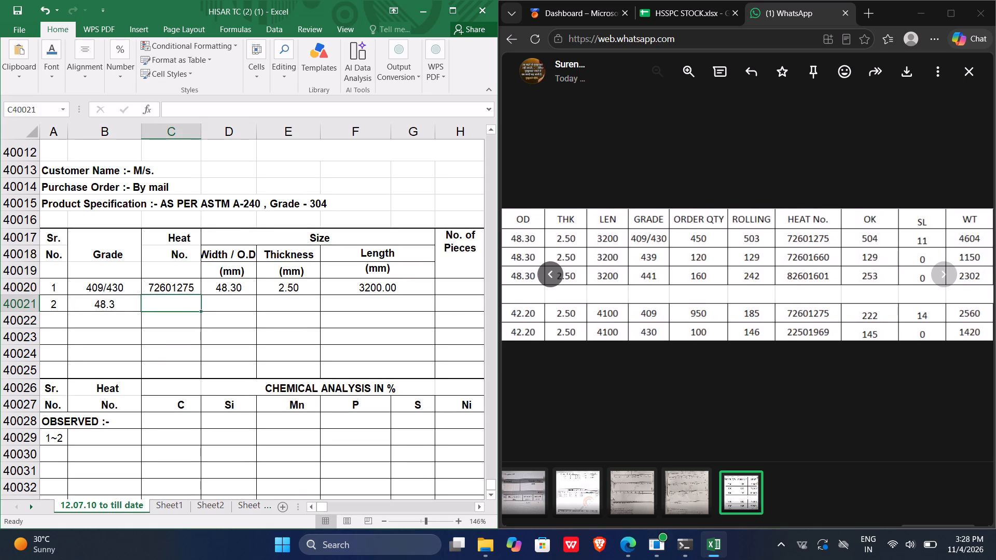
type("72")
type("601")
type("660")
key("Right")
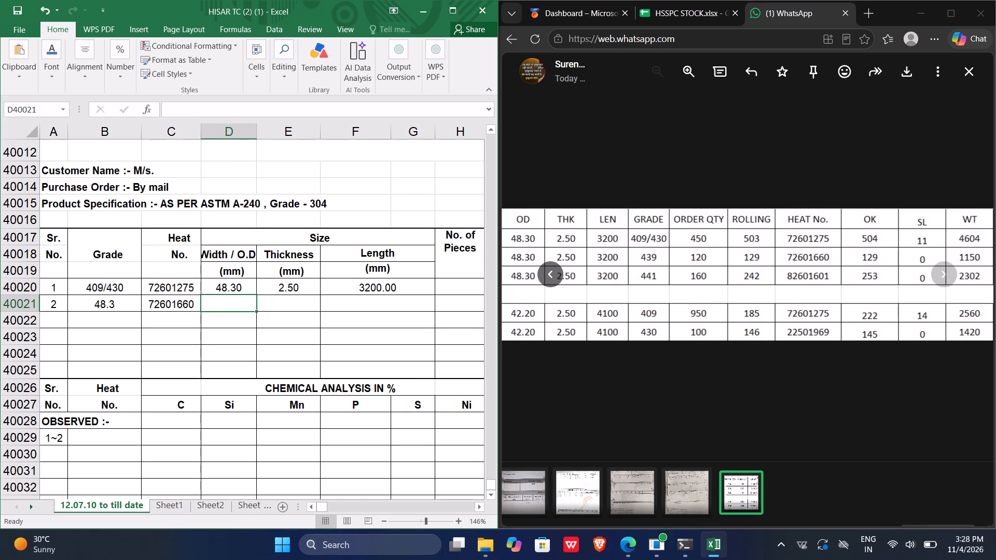
Enter item 2's size values: 48.30 for O.D., 2.50 for thickness and 439 for length.
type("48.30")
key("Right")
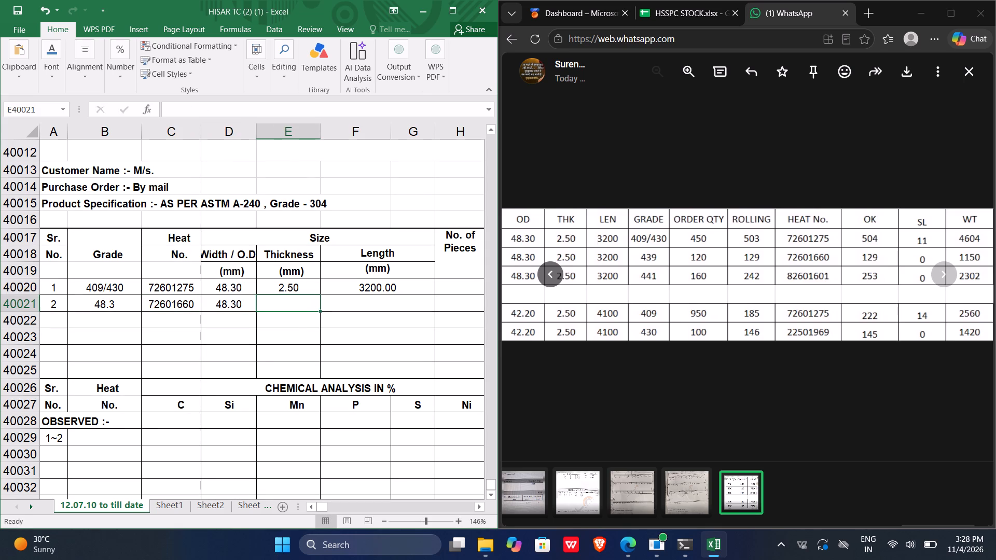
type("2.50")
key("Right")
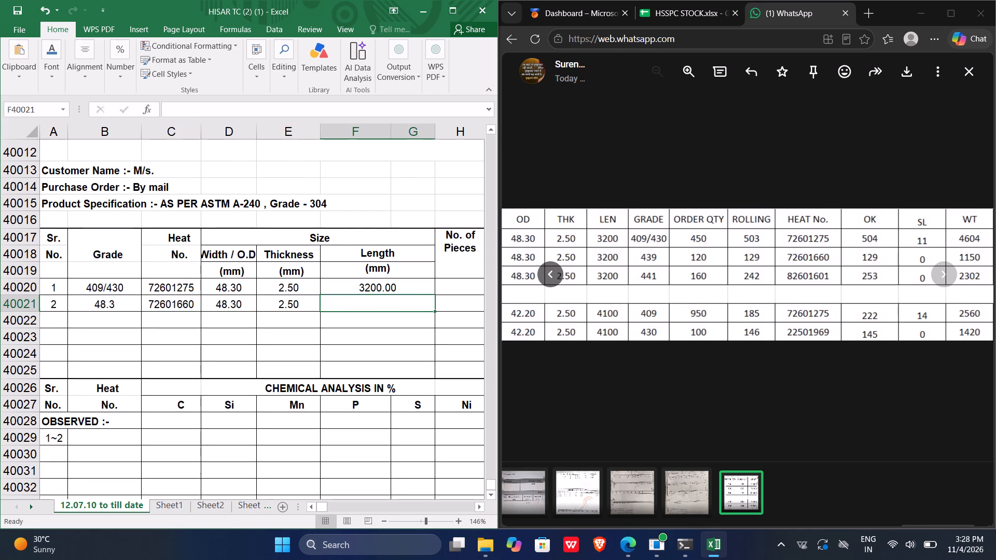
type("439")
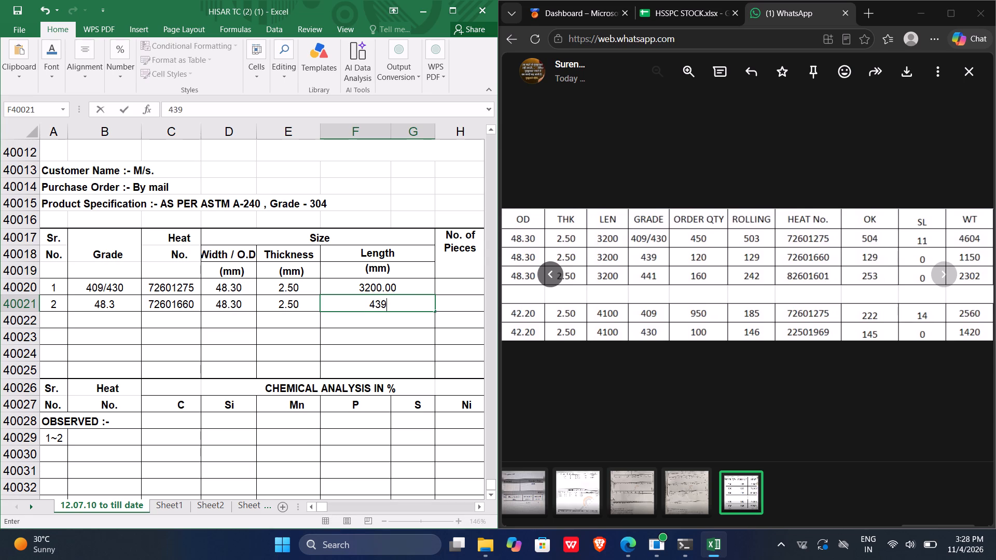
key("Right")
Add serial number 3 in the row below item 2 (A40022).
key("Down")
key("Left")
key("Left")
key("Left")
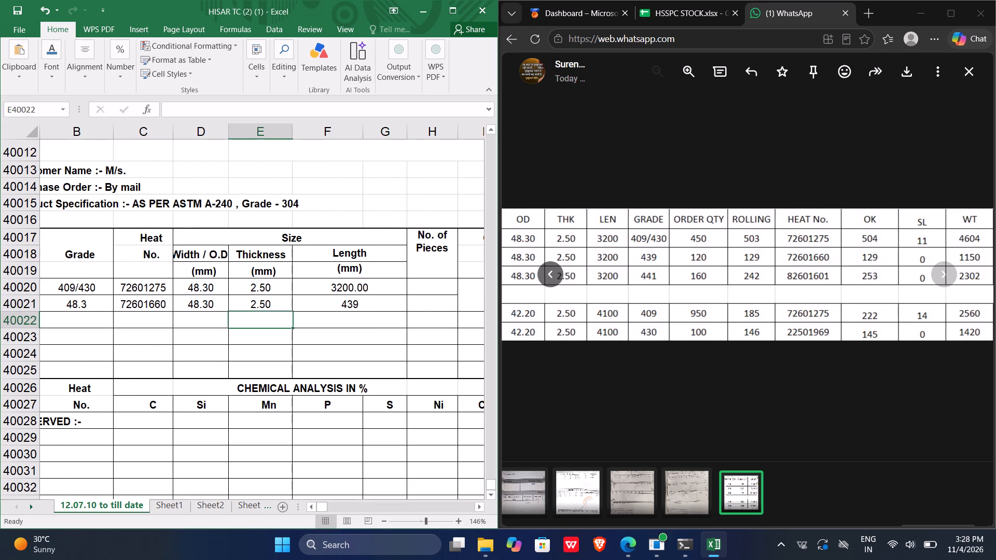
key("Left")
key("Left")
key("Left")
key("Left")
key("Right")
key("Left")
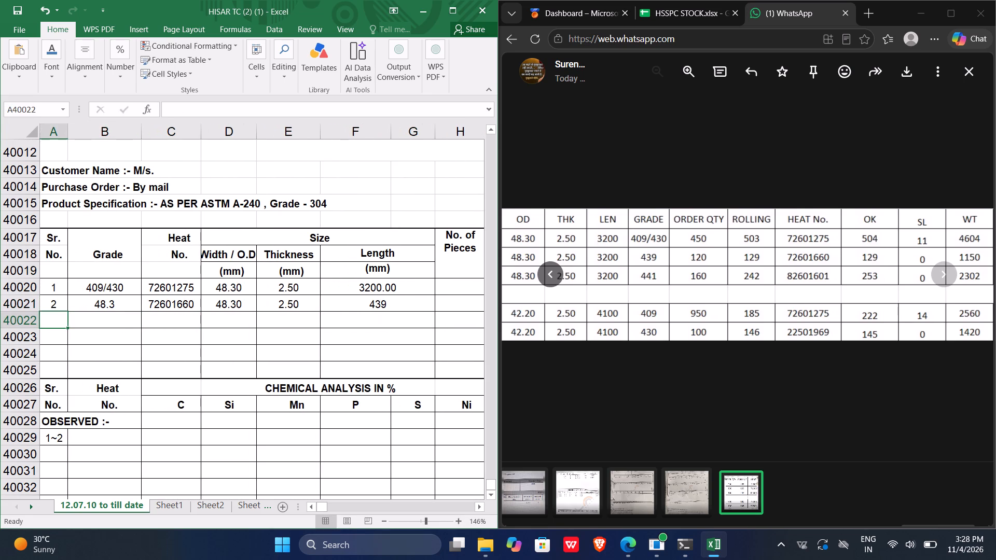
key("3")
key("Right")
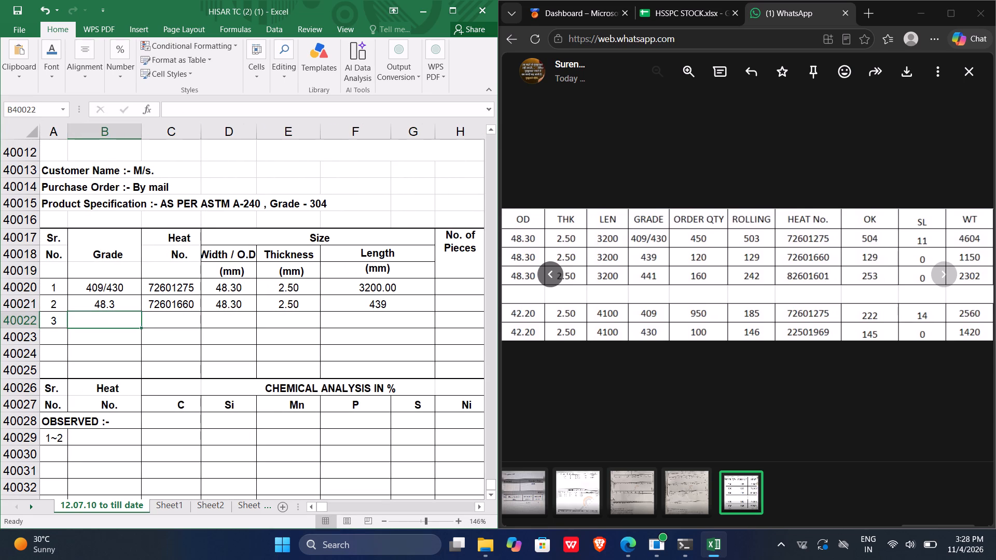
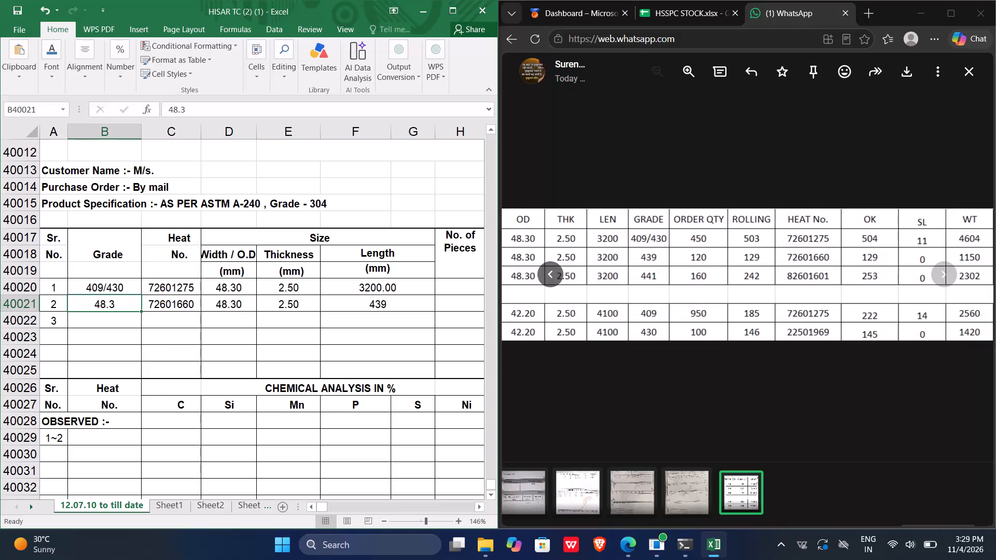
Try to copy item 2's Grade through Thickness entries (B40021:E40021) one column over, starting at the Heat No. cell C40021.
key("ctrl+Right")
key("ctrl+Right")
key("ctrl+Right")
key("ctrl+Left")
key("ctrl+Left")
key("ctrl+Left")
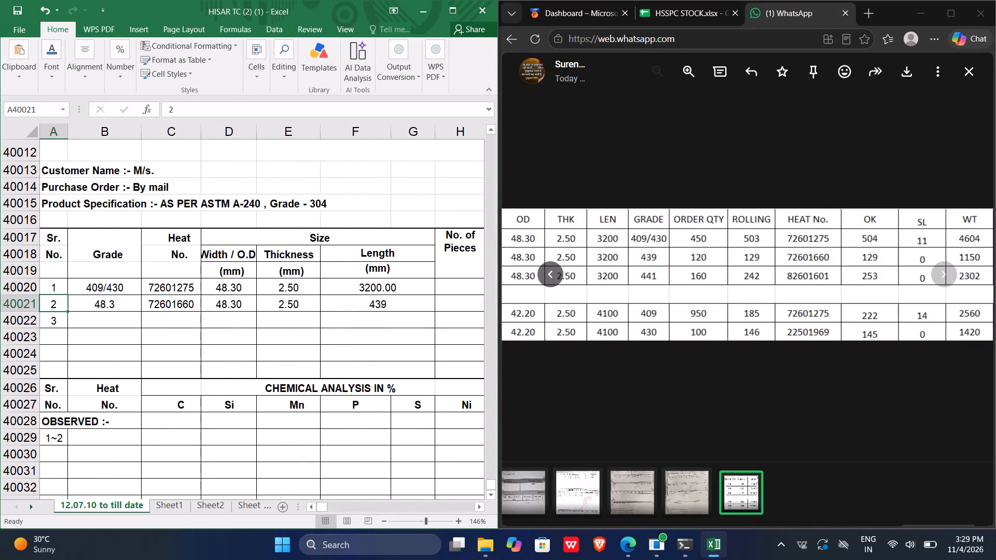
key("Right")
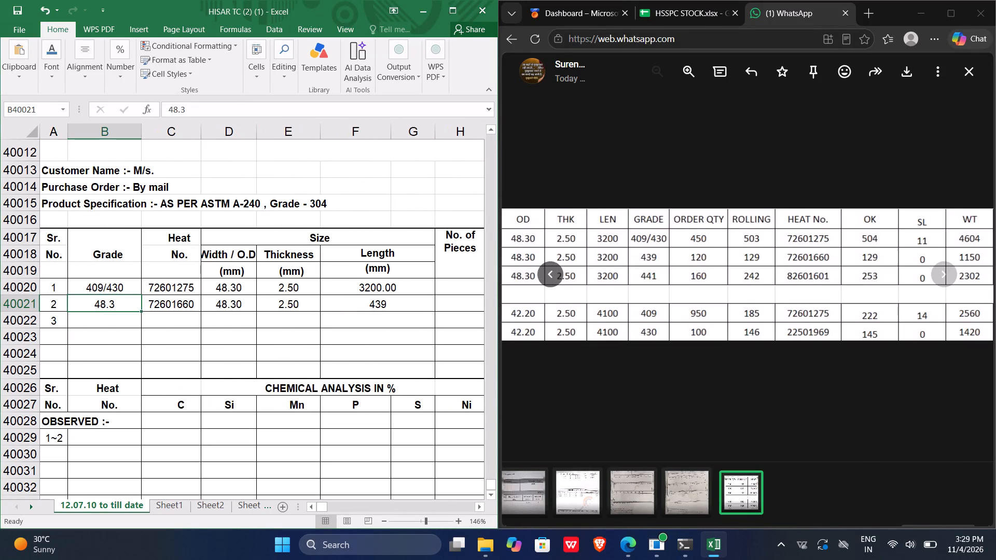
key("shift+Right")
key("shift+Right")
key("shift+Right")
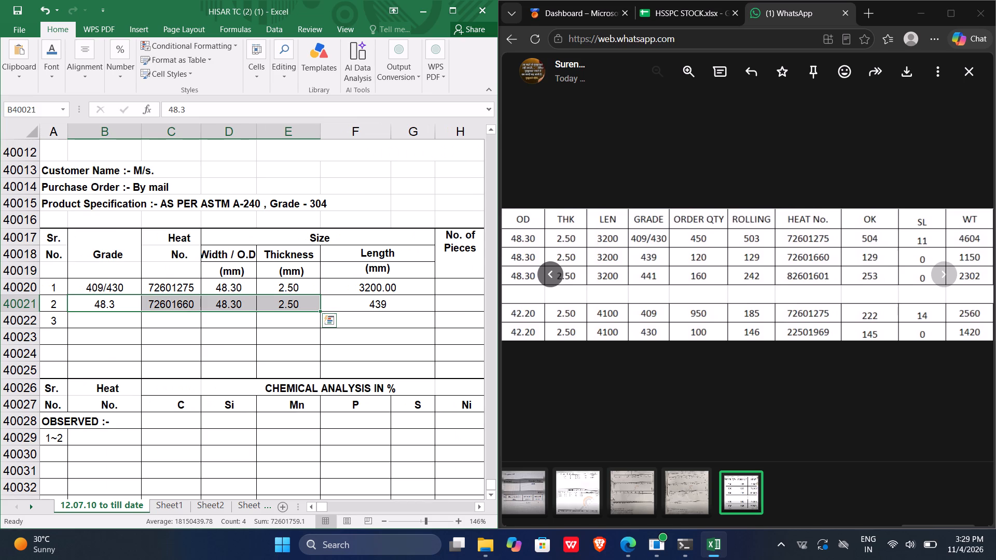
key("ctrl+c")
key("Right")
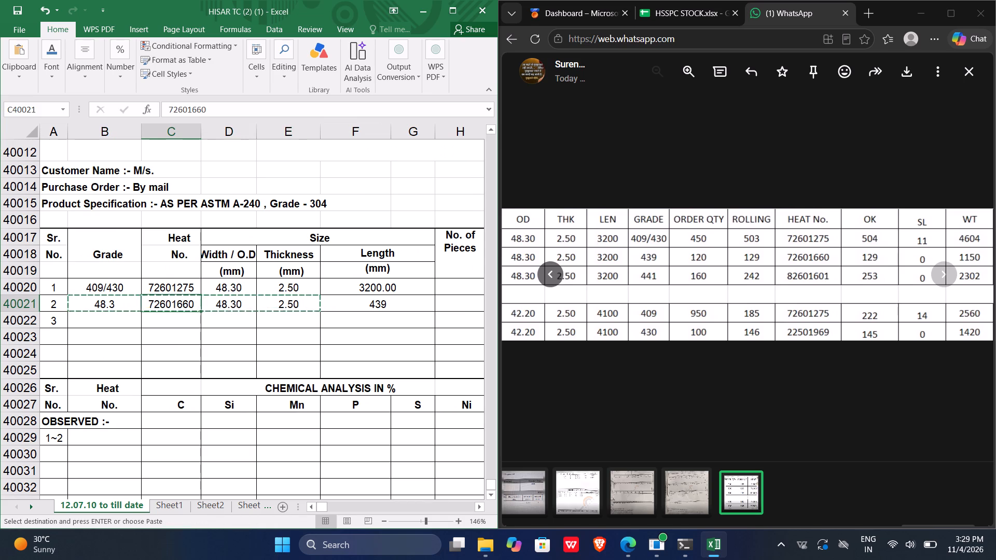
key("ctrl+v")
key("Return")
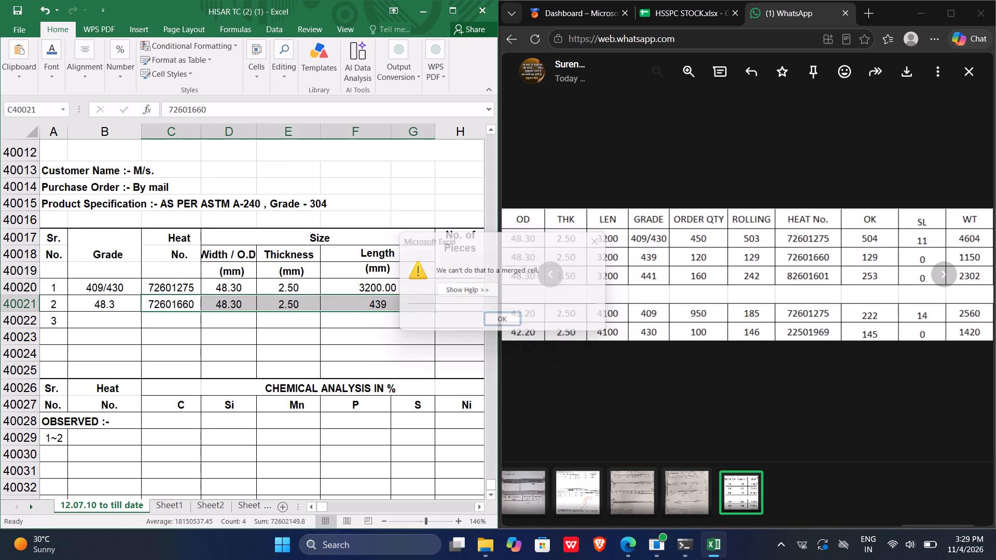
Clear the misplaced Length entry of item 2 in F40021.
key("Left")
key("Right")
key("Right")
key("Right")
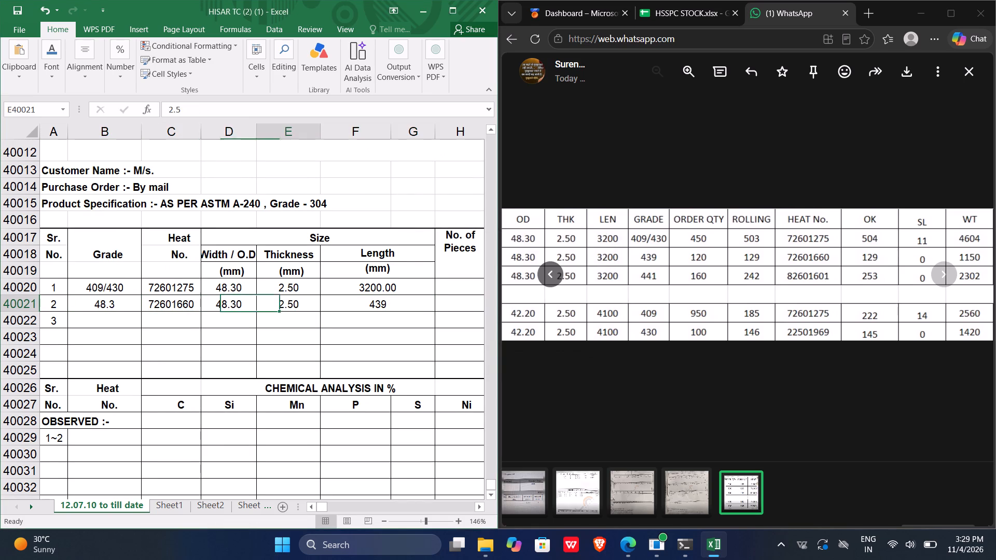
key("Right")
key("Right")
key("Left")
key("BackSpace")
key("Left")
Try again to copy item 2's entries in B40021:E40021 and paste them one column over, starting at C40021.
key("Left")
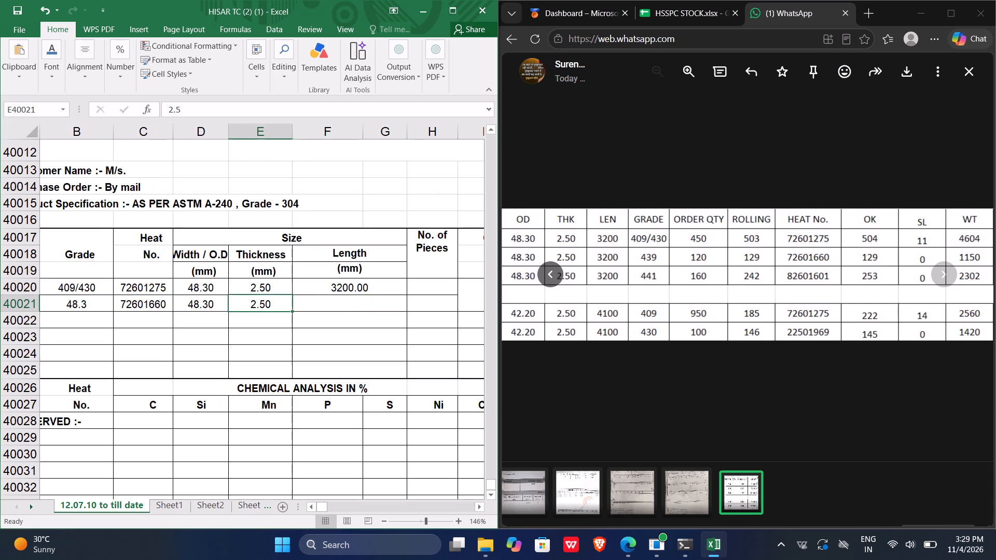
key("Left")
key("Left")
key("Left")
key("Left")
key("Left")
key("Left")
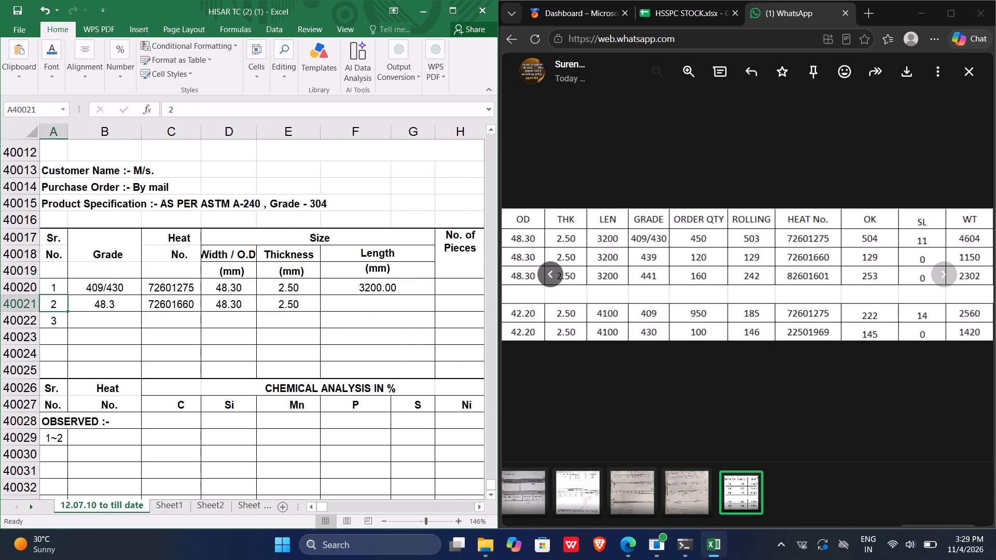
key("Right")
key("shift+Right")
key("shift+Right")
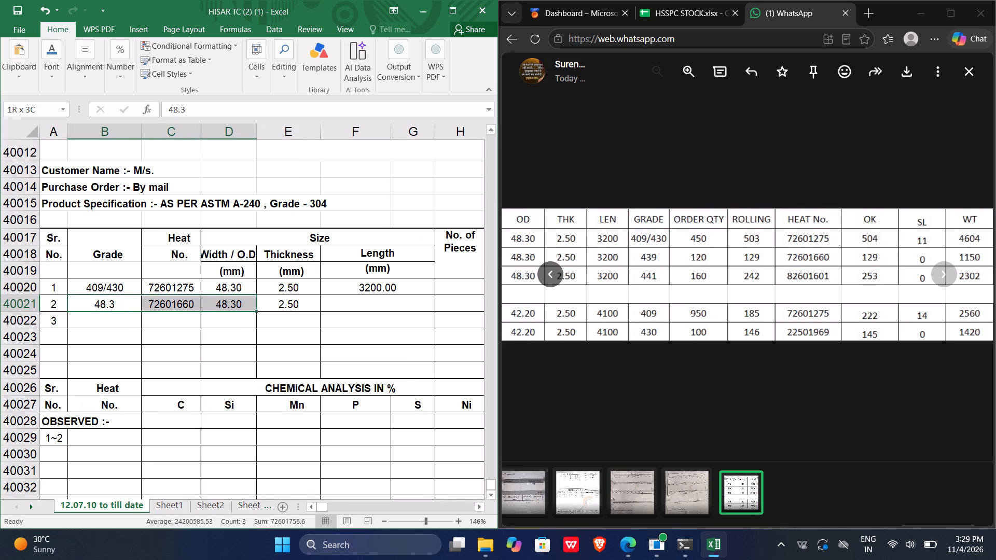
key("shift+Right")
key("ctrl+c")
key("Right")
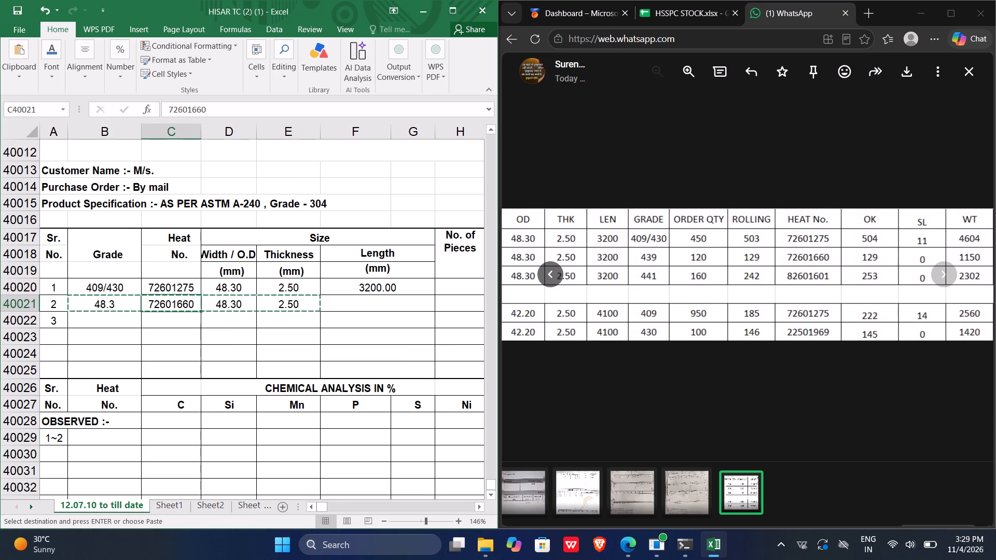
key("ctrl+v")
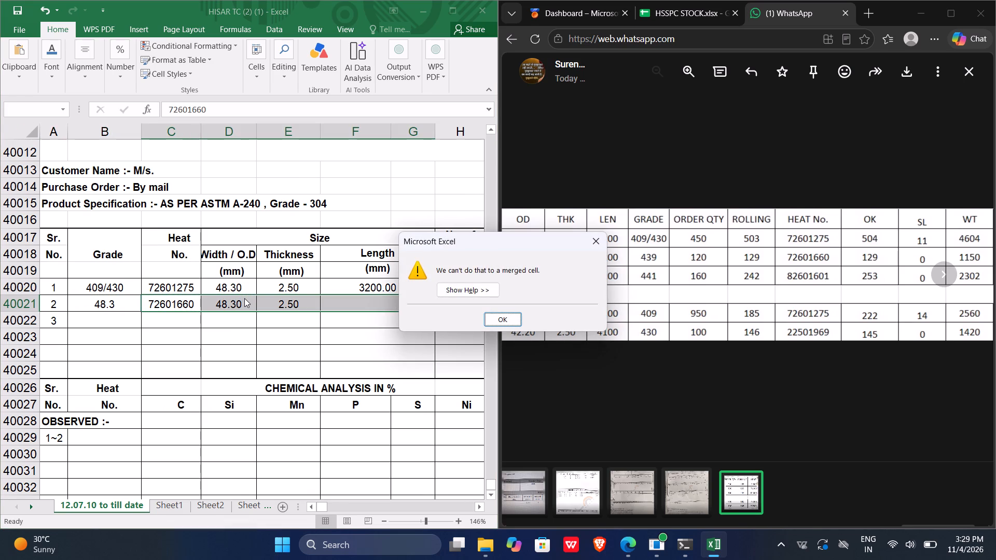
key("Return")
Cut item 2's entries in B40021:E40021 and paste them one column over, starting at C40021.
key("Left")
key("Left")
key("Right")
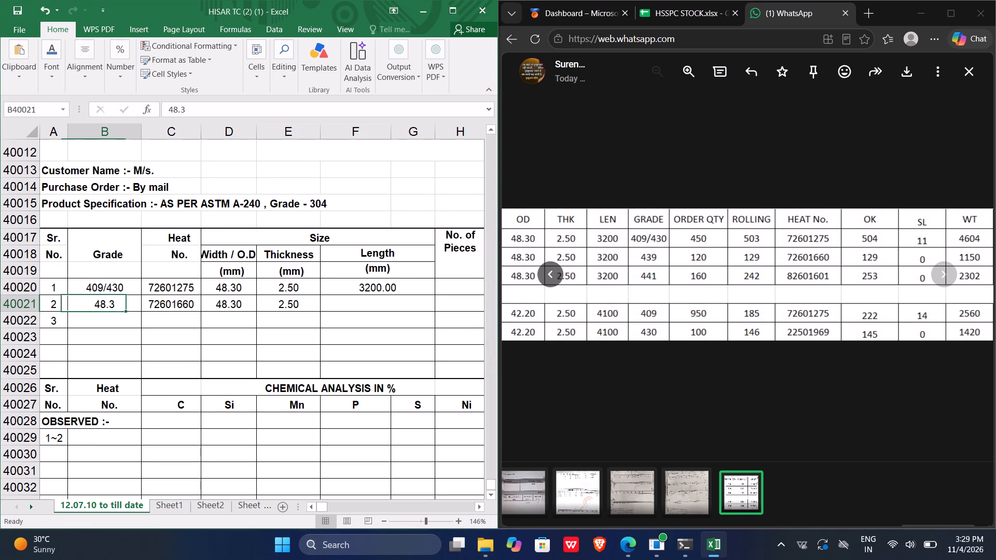
key("shift+Right")
key("shift+Right")
key("shift+Right")
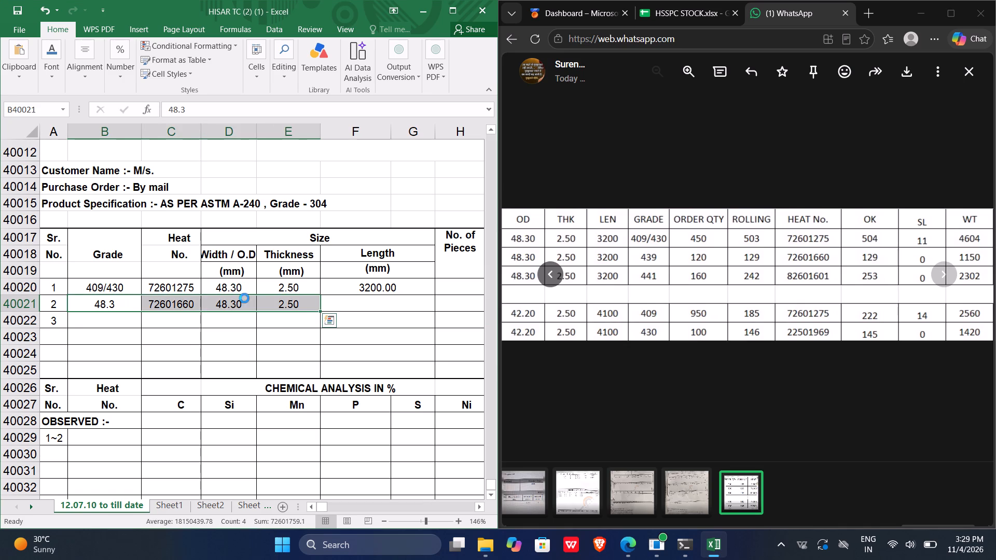
key("ctrl+x")
key("Right")
key("ctrl+v")
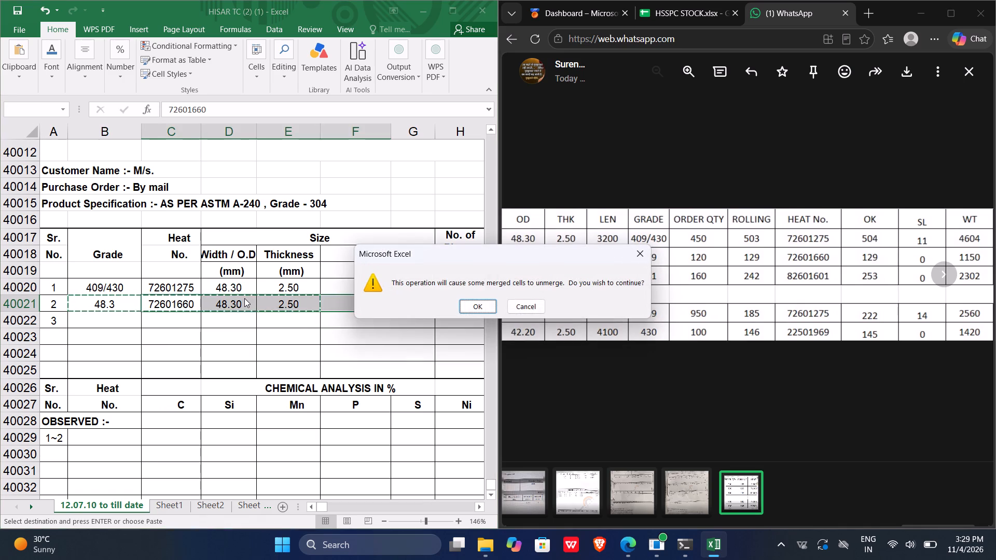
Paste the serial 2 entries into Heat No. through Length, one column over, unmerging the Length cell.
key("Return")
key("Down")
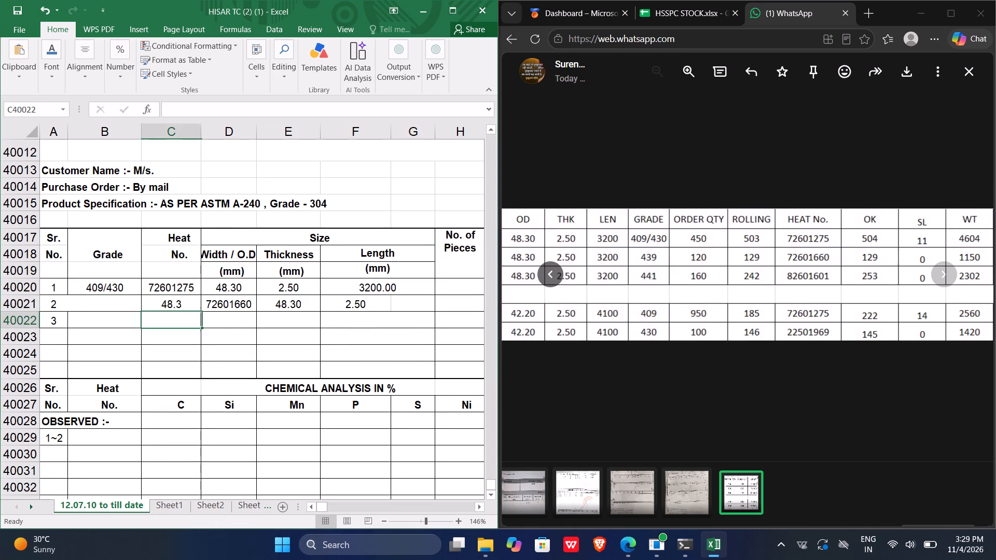
Blank the serial 2 Grade cell (B40021) by copying the empty cell below it, and enter grade 439.
key("Left")
key("Right")
key("Left")
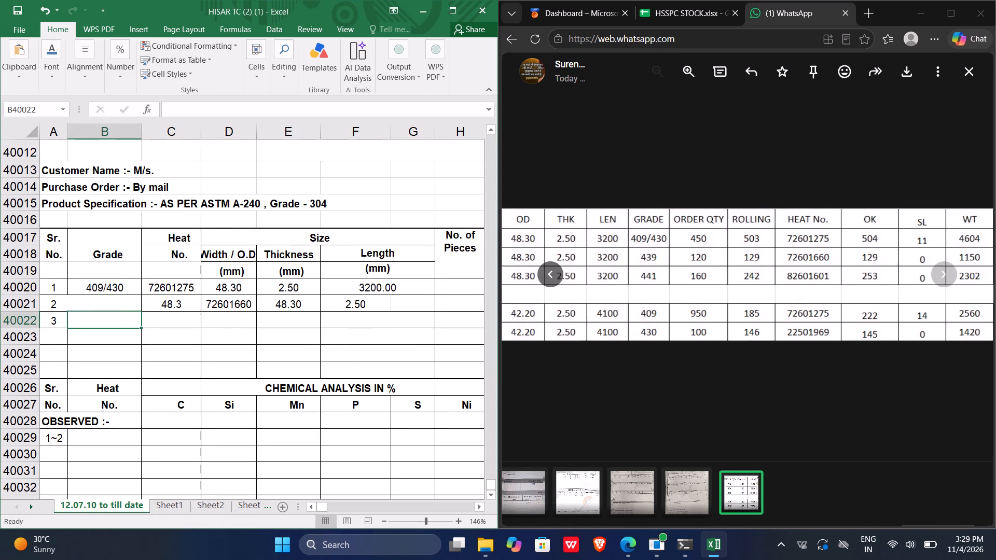
key("ctrl+c")
key("Up")
key("ctrl+v")
key("Down")
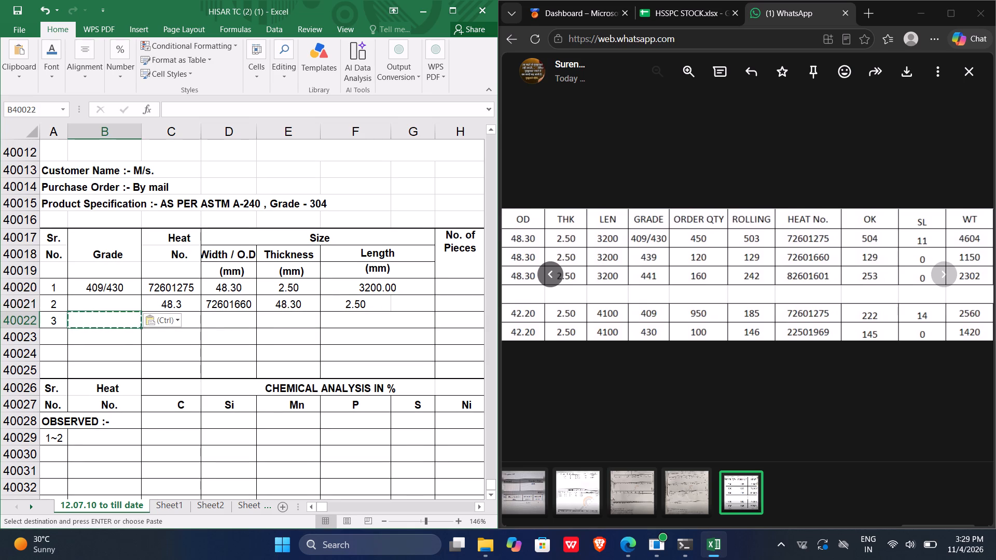
key("Up")
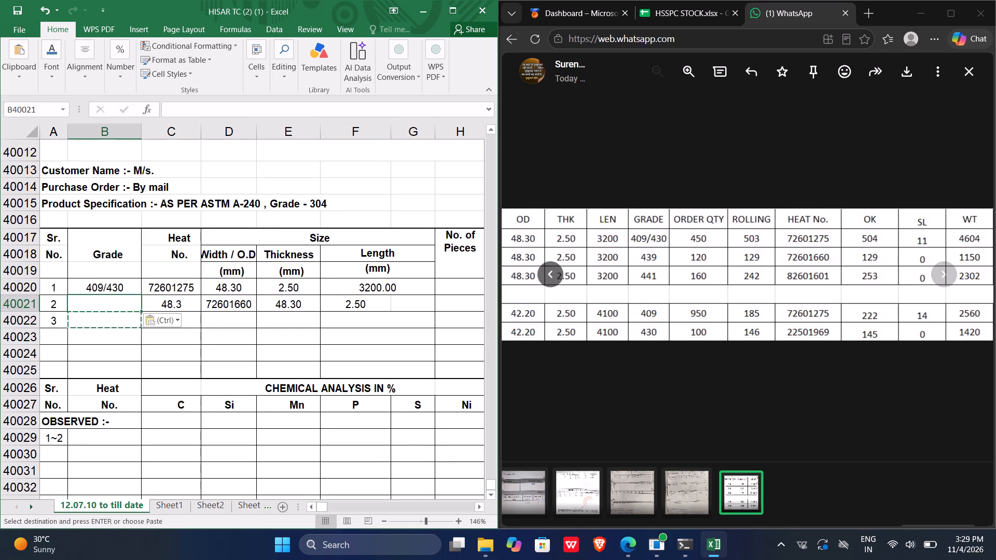
type("439")
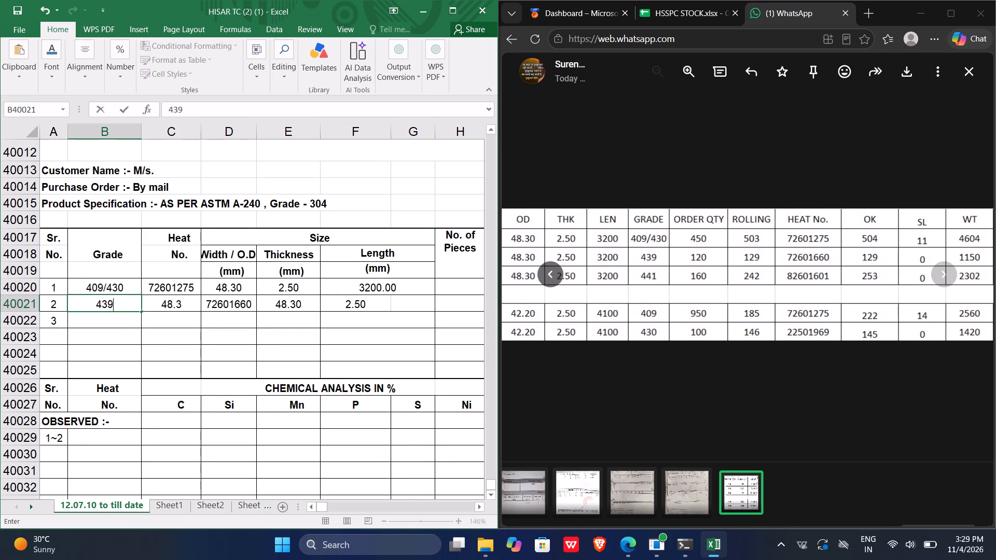
key("Down")
Correct serial 2 to heat number 72601660, O.D. 48.3, thickness 2.50 and length 3200.00, with the Length cell merged across F:G.
key("Left")
key("Right")
key("Right")
key("Right")
key("Right")
key("Right")
key("Right")
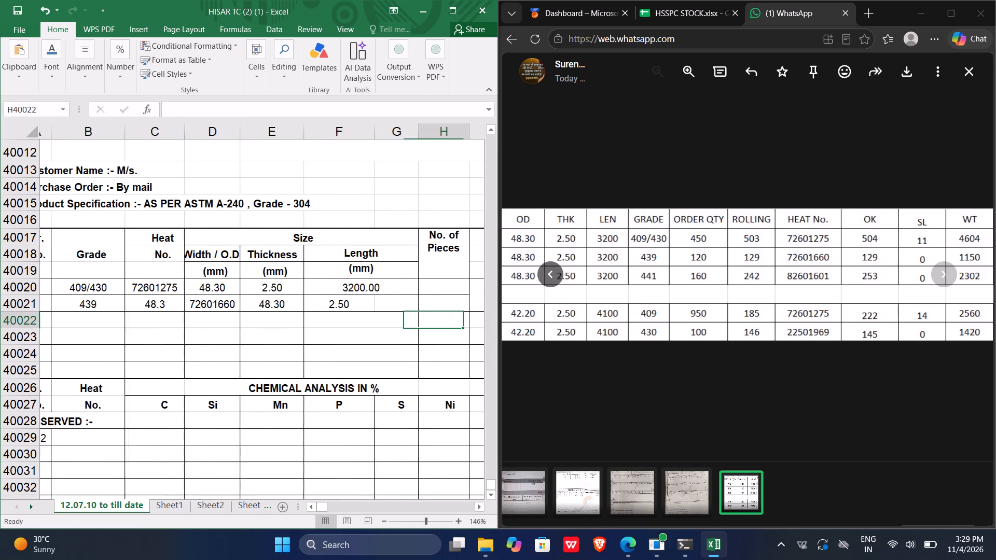
key("Left")
key("Up")
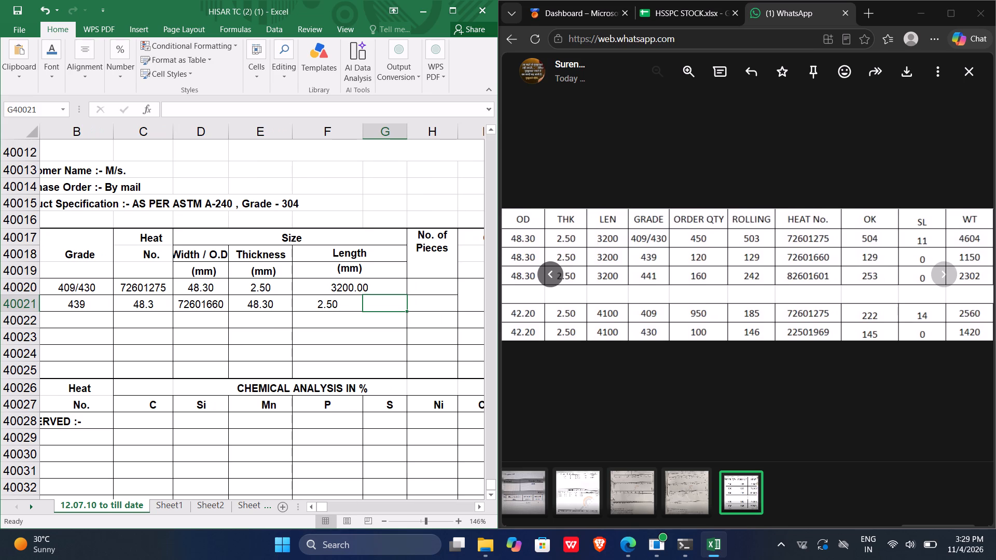
key("shift+Left")
left_click(244, 298)
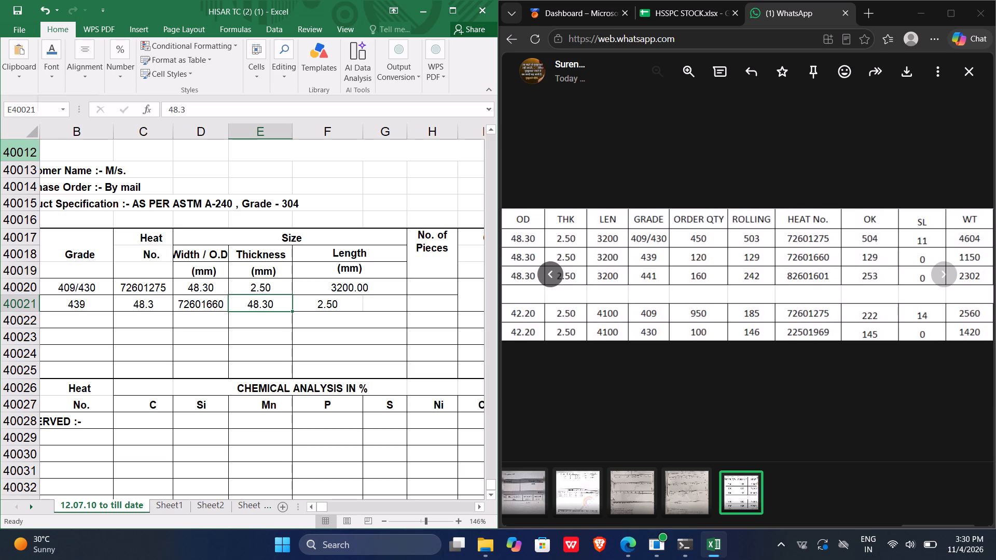
left_click_drag(316, 307, 378, 301)
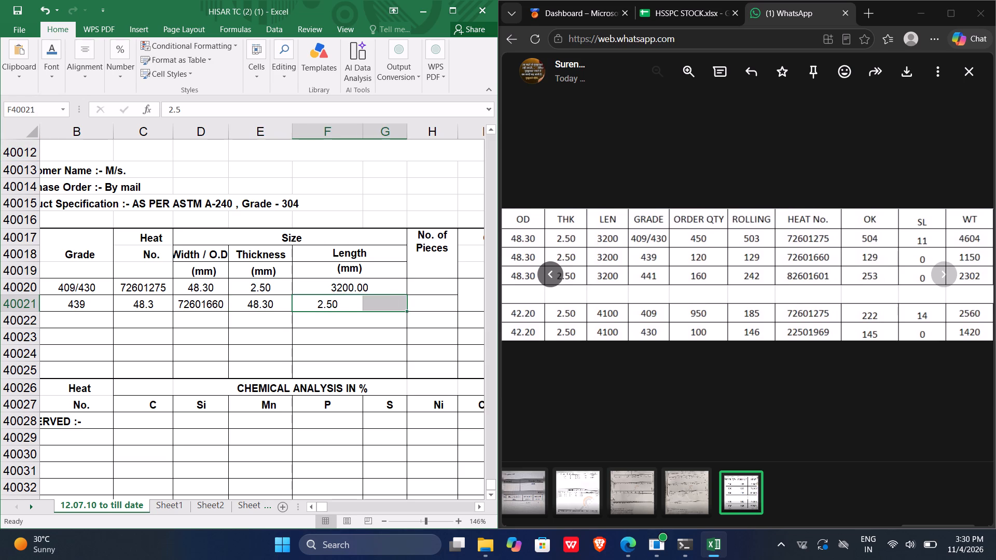
left_click(28, 81)
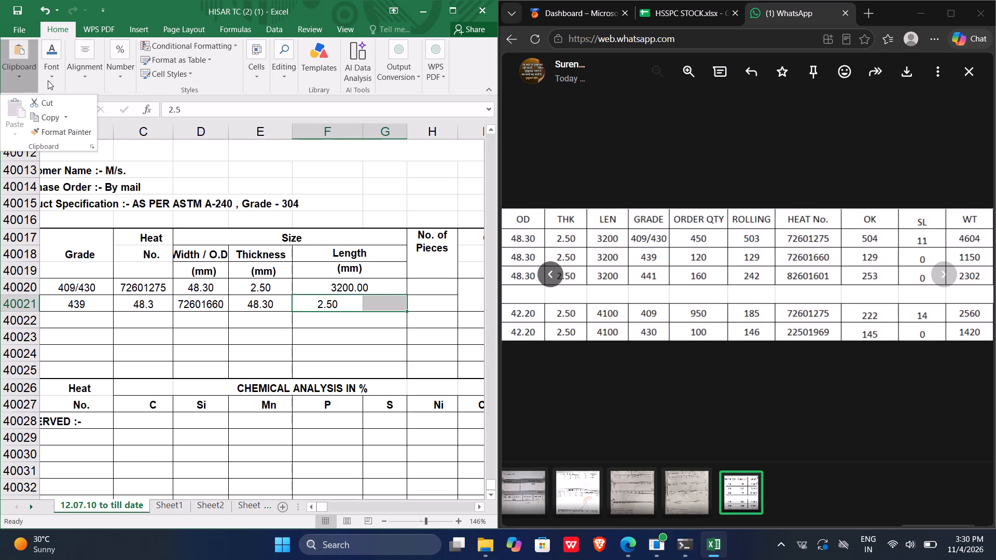
Merge and center the serial 2 Length cell across F40021:G40021.
left_click(48, 80)
left_click(74, 79)
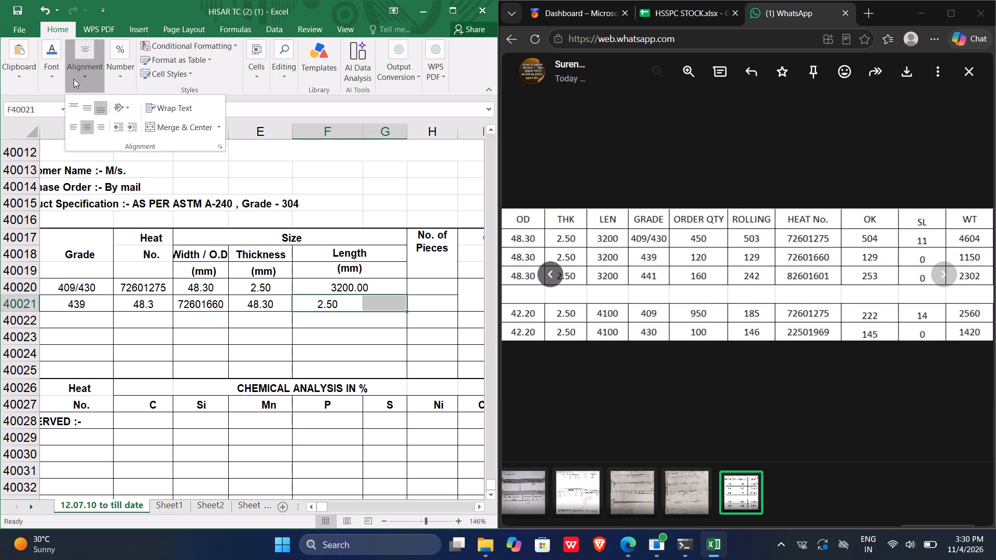
left_click(170, 132)
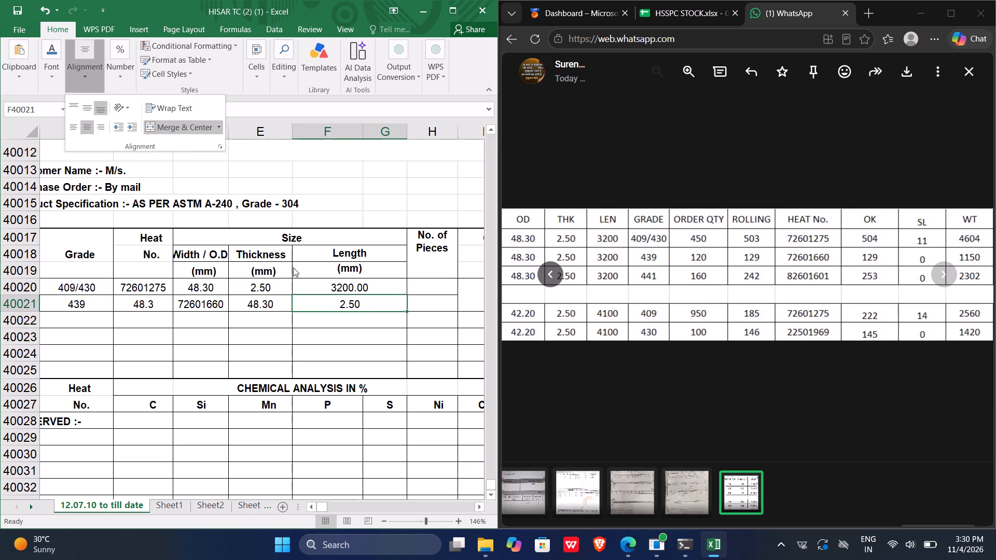
left_click(317, 307)
left_click(325, 334)
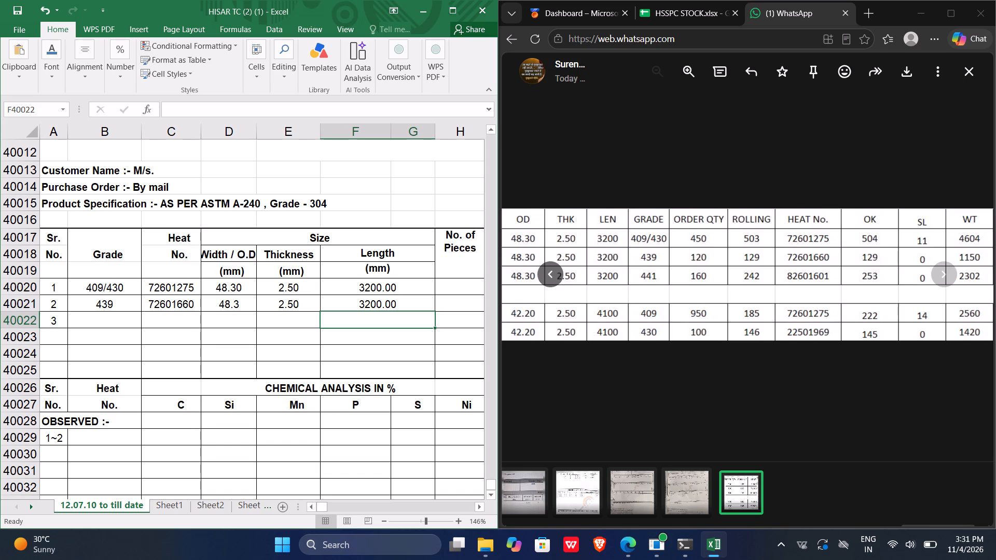
left_click(122, 323)
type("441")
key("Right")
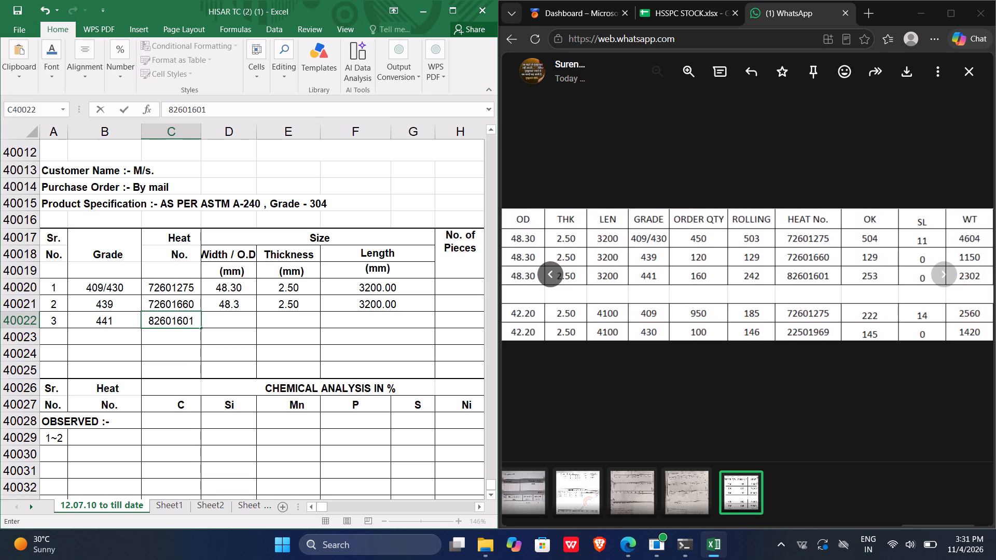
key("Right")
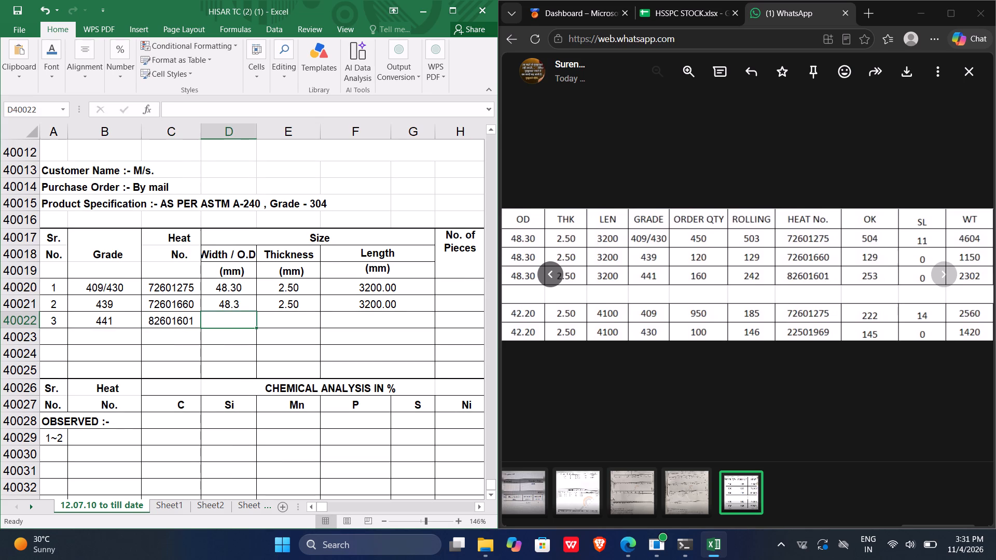
Fill in the serial 3 size with O.D. 48.30, thickness 2.50 and length 3200.
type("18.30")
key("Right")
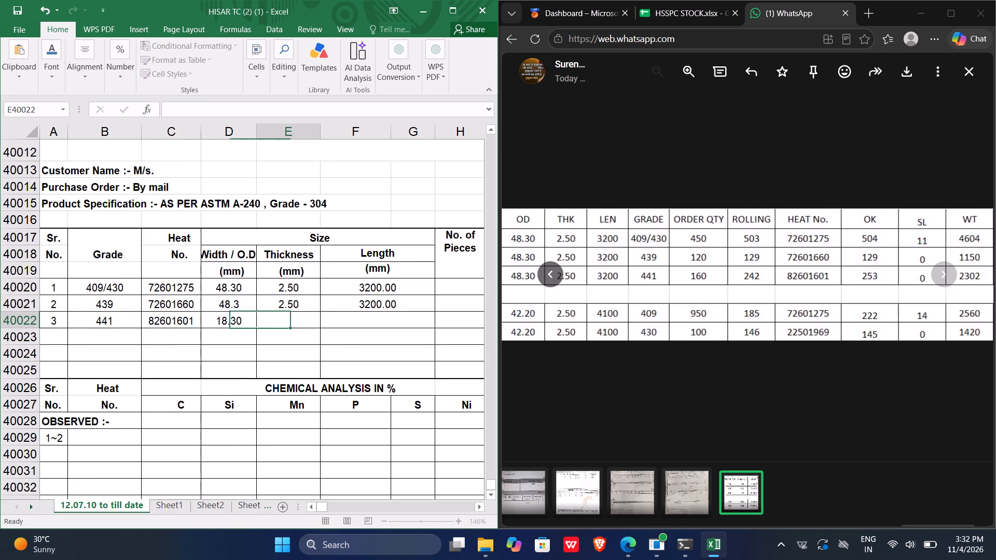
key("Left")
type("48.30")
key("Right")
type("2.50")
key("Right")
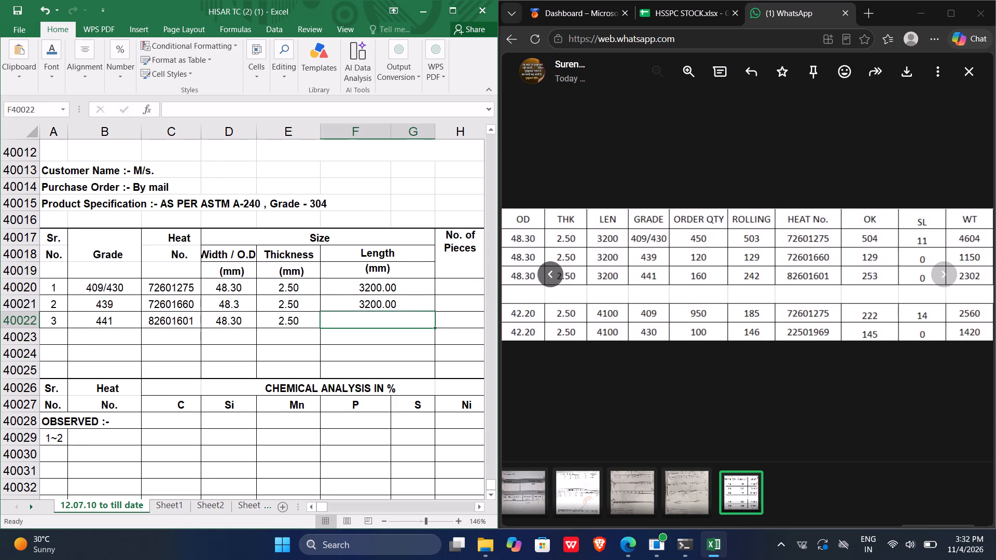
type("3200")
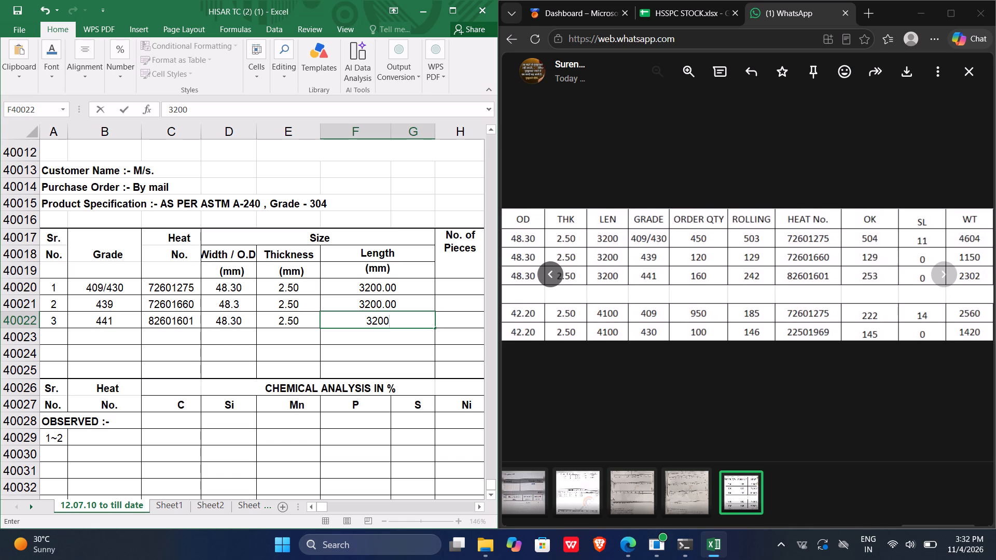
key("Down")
Select the heat number of the serial 1 item (C40020).
key("Left")
key("Left")
key("Left")
key("Left")
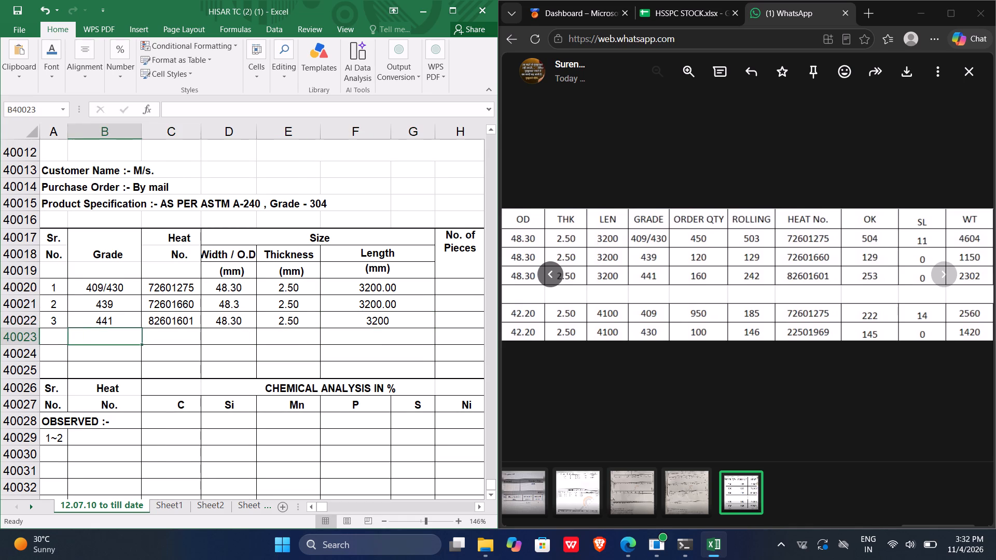
key("Left")
key("Left")
key("Right")
key("Up")
key("Right")
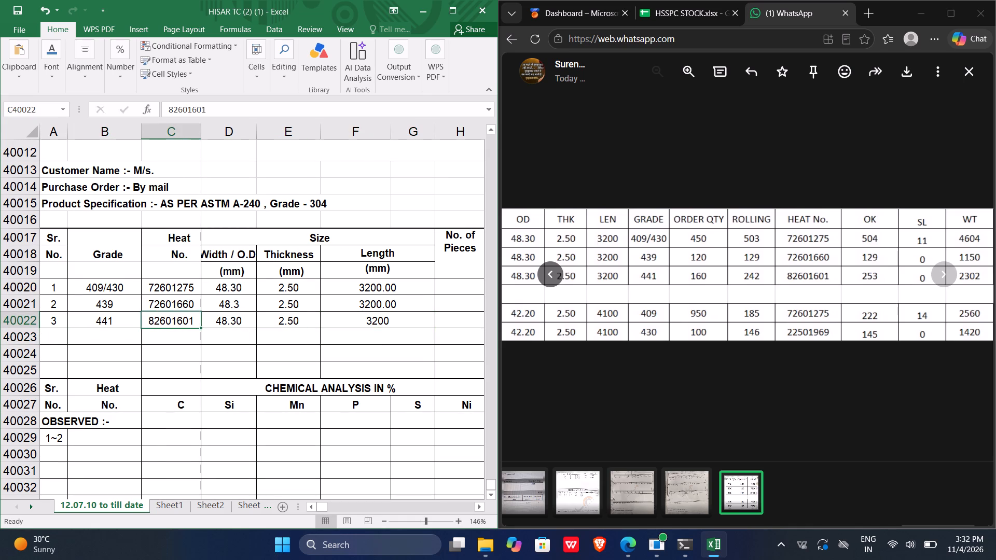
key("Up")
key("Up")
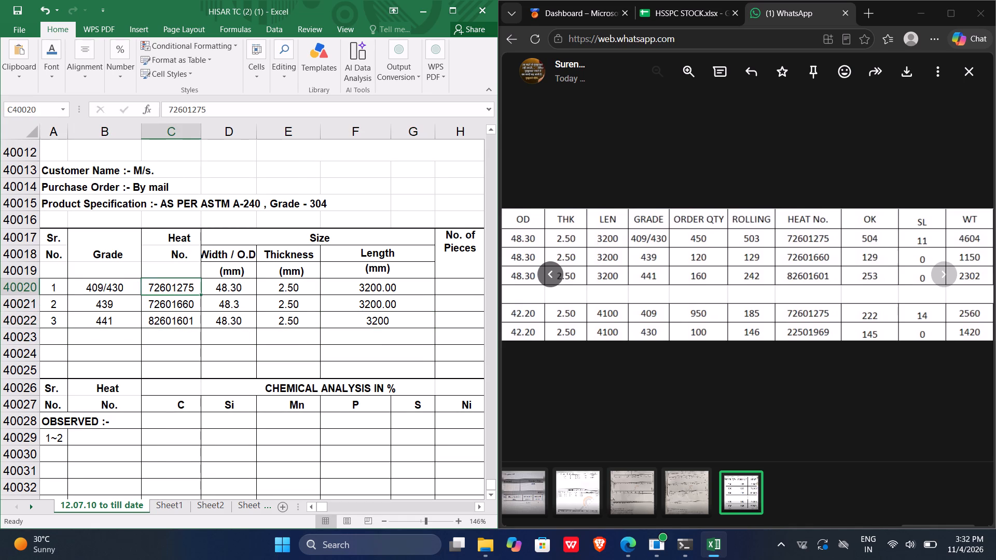
Copy the three heat numbers of serials 1 to 3 into the Heat No. column of Chemical Analysis, starting at B40029.
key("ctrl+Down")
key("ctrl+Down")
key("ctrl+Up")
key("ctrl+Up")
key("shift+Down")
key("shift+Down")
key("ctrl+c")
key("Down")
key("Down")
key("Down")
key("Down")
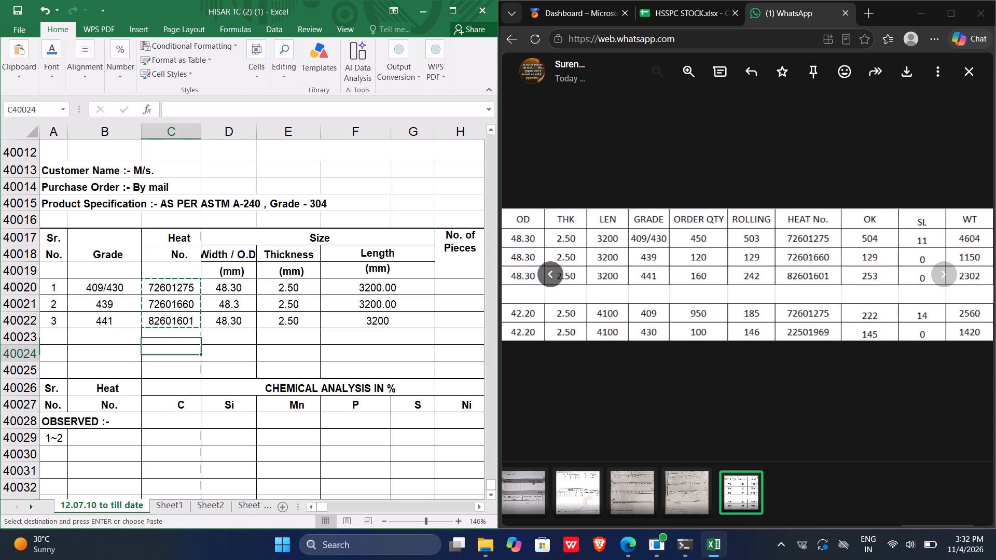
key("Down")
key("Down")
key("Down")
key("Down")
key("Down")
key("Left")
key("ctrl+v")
Paste the same three heat numbers into the Heat No. column of the Mechanical Properties observed rows, starting at B40041.
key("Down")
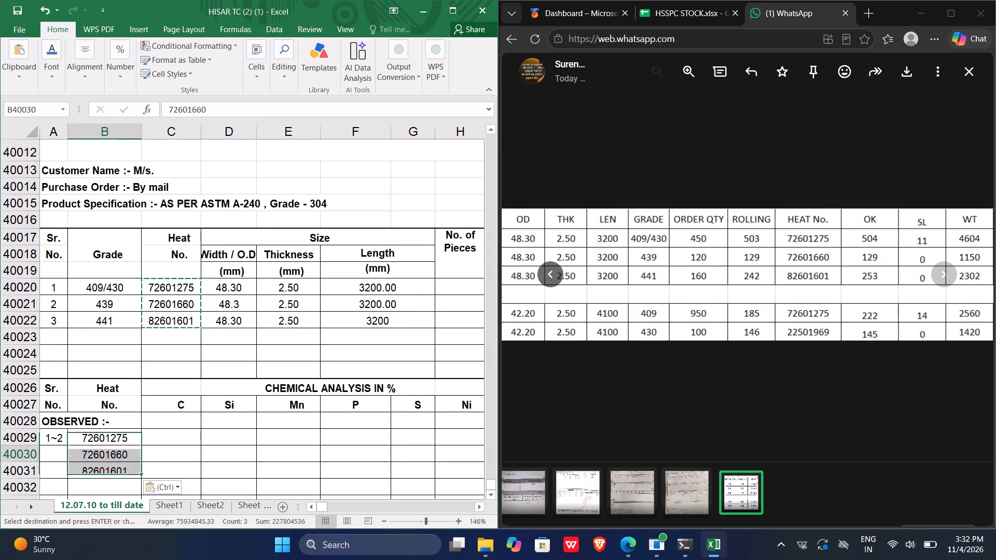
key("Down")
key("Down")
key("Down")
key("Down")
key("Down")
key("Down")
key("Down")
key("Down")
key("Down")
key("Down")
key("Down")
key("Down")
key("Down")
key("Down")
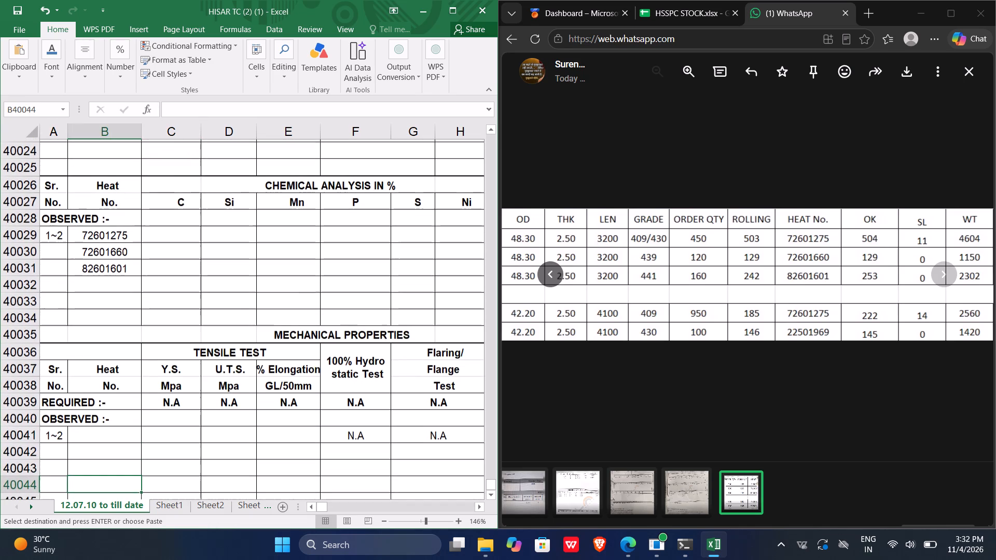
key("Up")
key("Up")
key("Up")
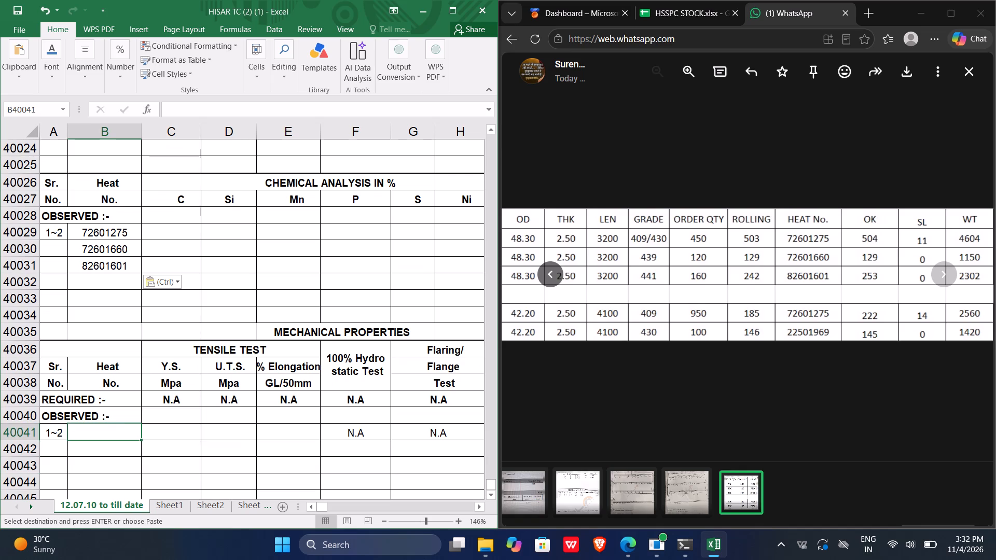
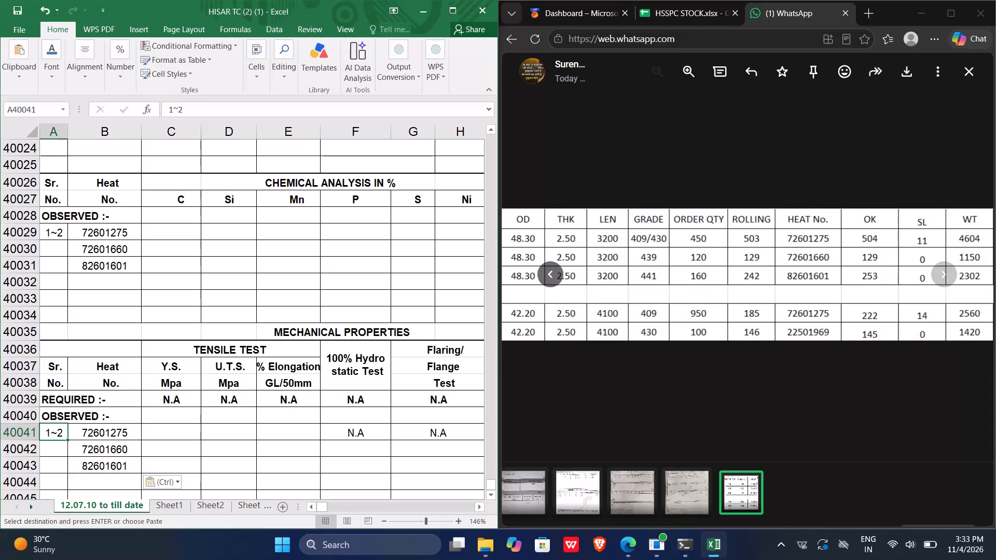
Number the three observed heats in the Mechanical Properties table 1, 2 and 3 in the Sr. No. column (A40041:A40043).
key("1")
key("Down")
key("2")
key("Down")
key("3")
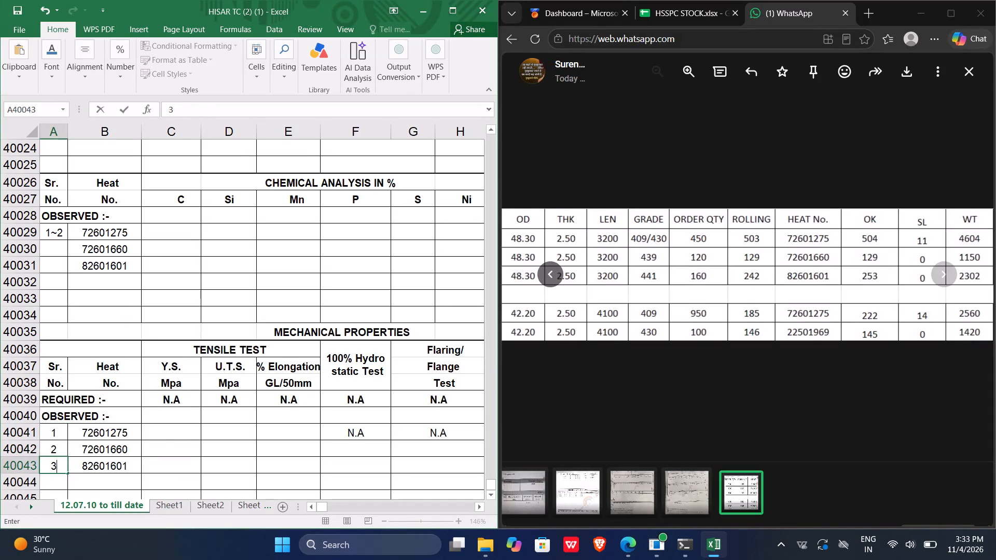
Number the three observed heats in the Chemical Analysis table 1, 2 and 3 in the Sr. No. column (A40029:A40031).
key("Up")
key("Up")
key("Up")
key("Up")
key("Up")
key("Up")
key("Up")
key("Up")
key("Up")
key("Up")
key("Up")
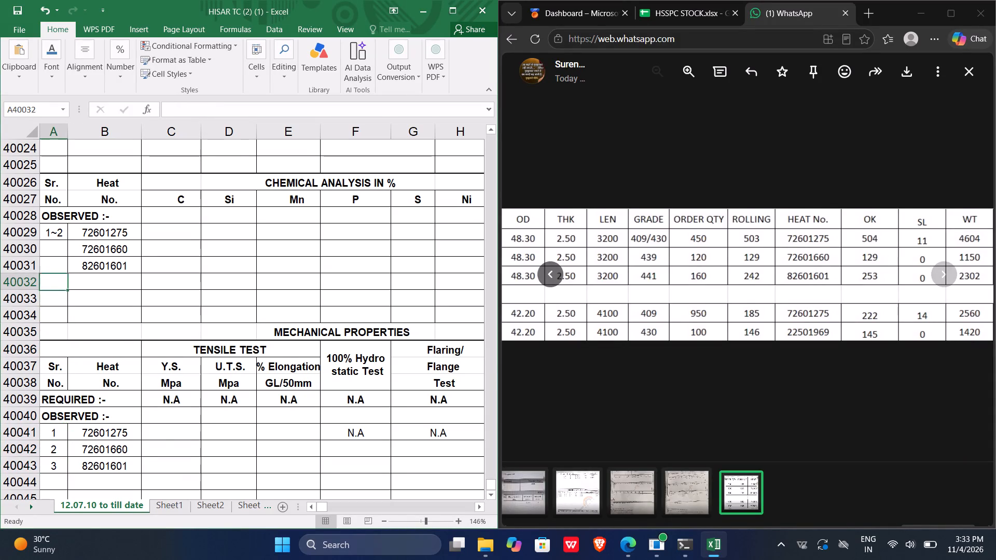
key("Up")
key("Up")
key("Up")
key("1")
key("Down")
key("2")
key("Down")
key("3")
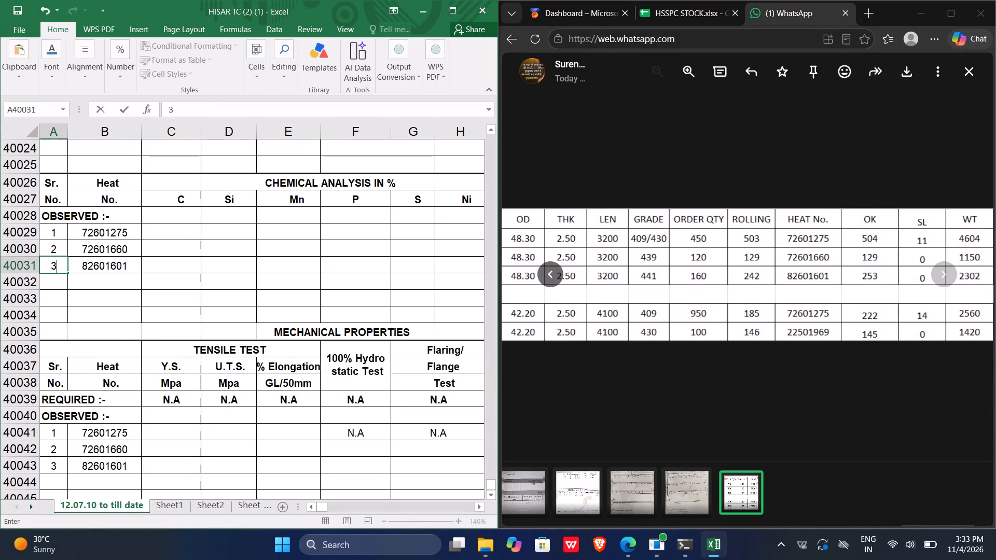
key("Down")
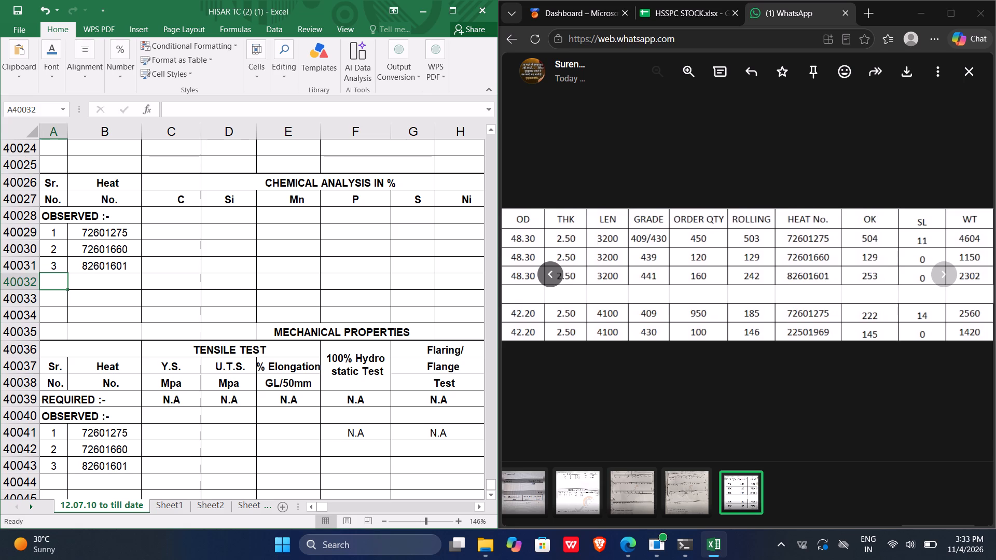
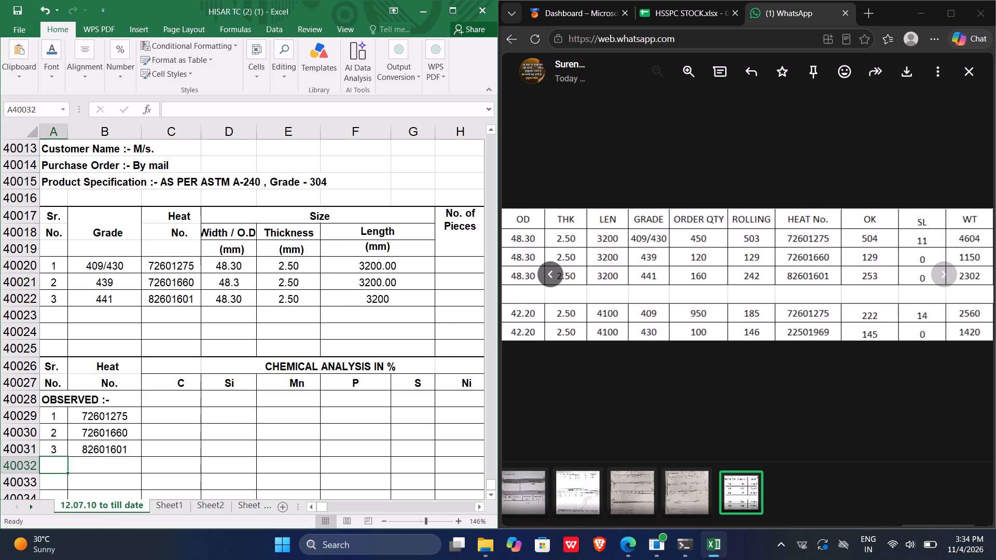
scroll(352, 310, "left", 6)
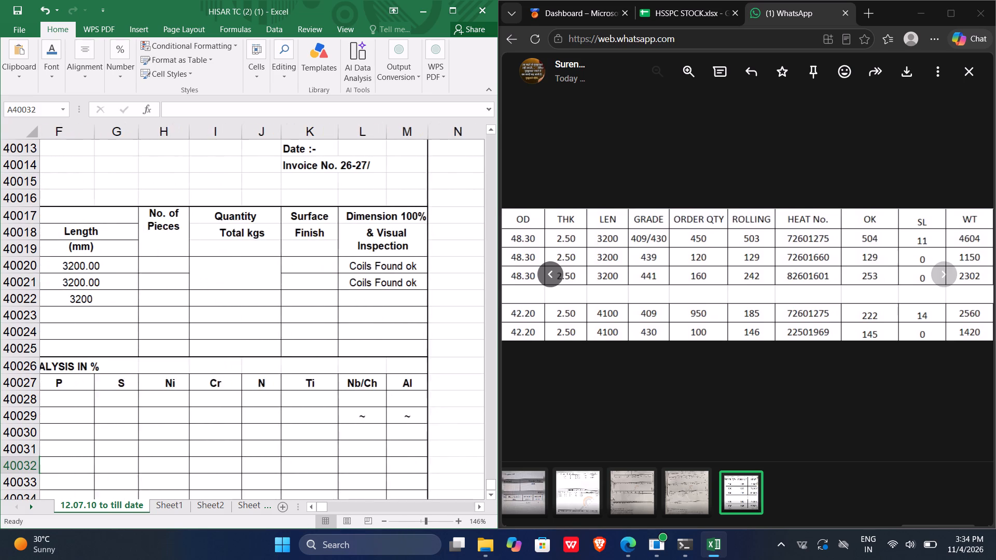
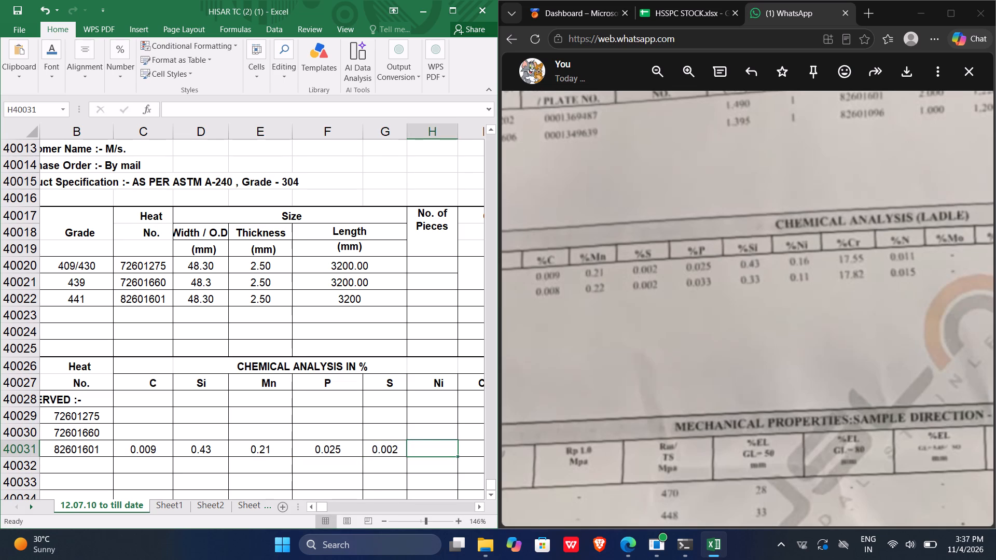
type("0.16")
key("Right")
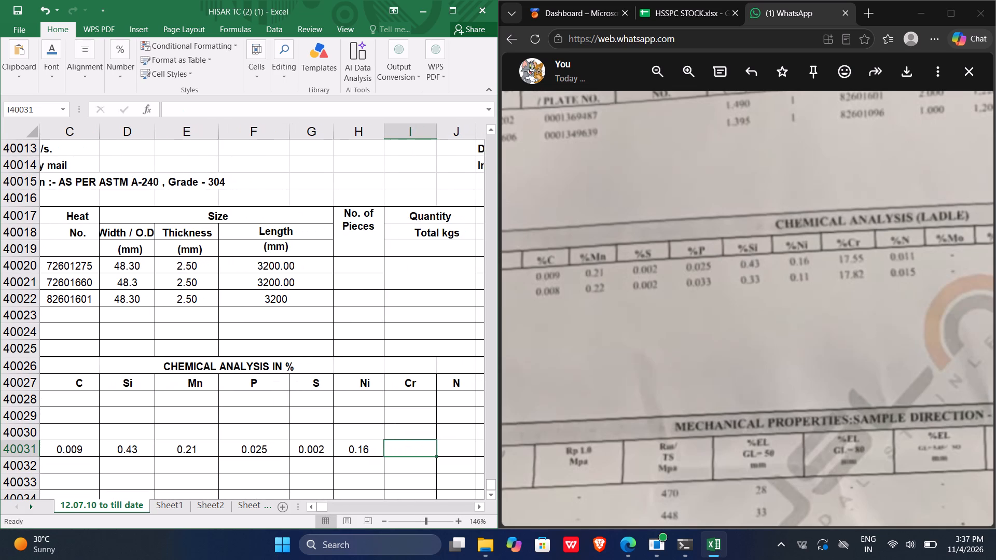
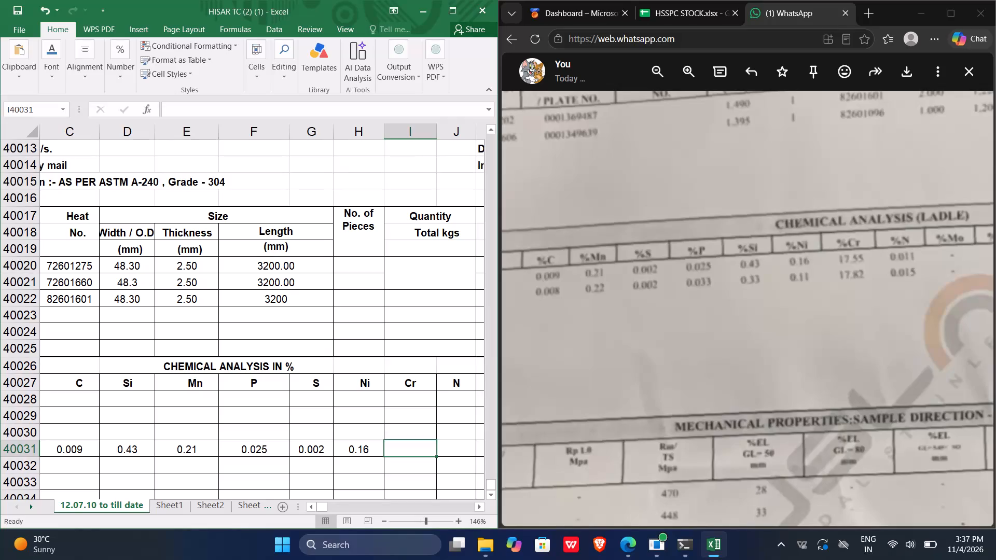
Enter 17.55 as the Cr value in row 40031 of the chemical analysis table.
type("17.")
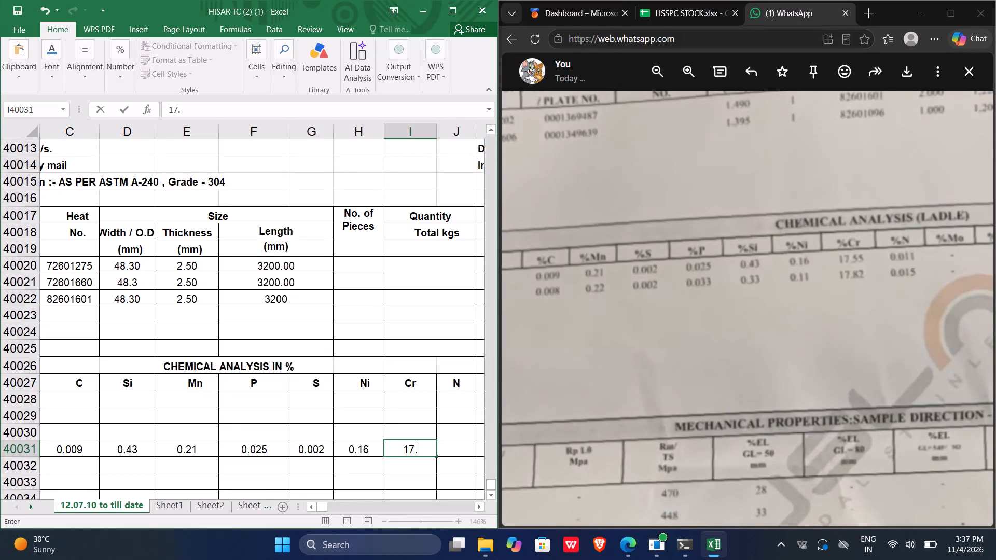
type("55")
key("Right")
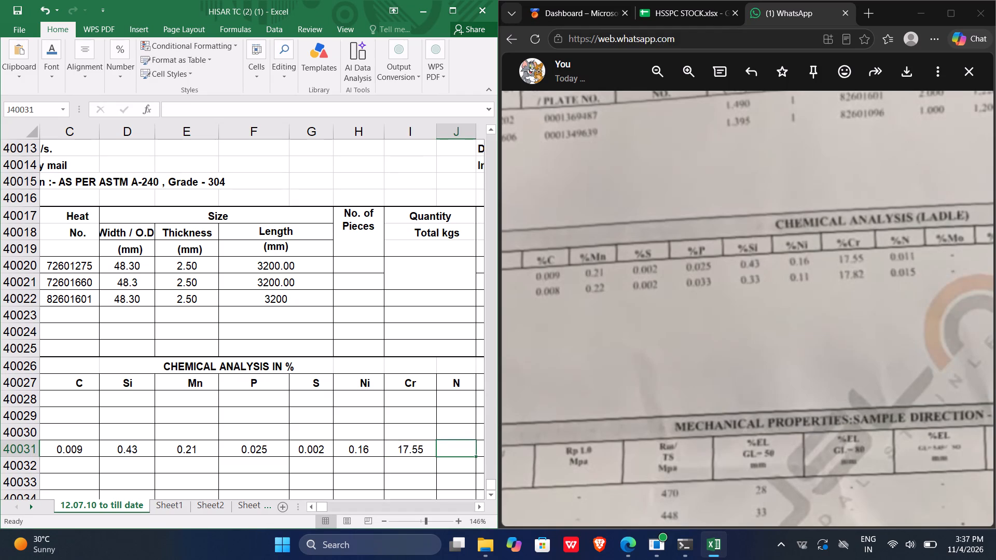
Enter 0.011 as the N value in row 40031 of the chemical analysis table.
type("0.011")
key("Right")
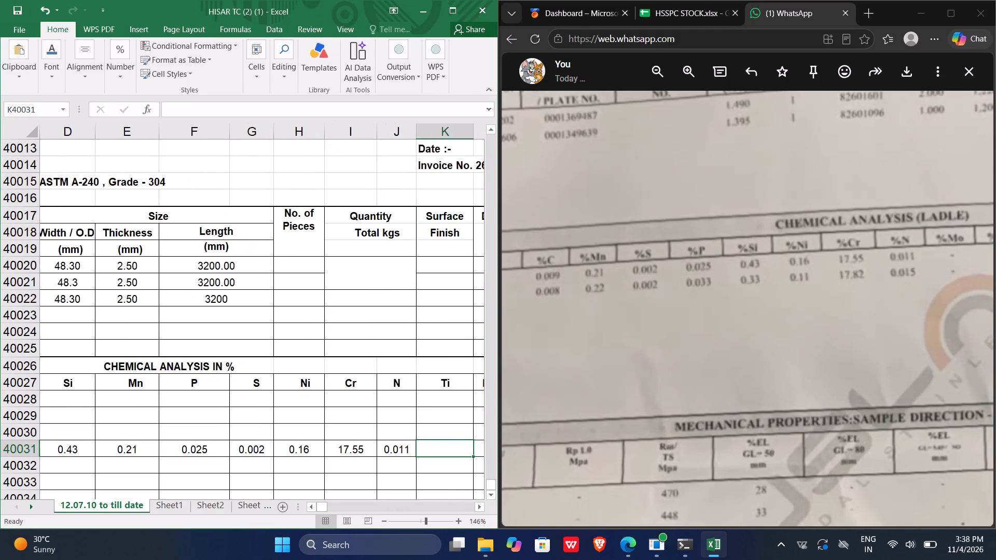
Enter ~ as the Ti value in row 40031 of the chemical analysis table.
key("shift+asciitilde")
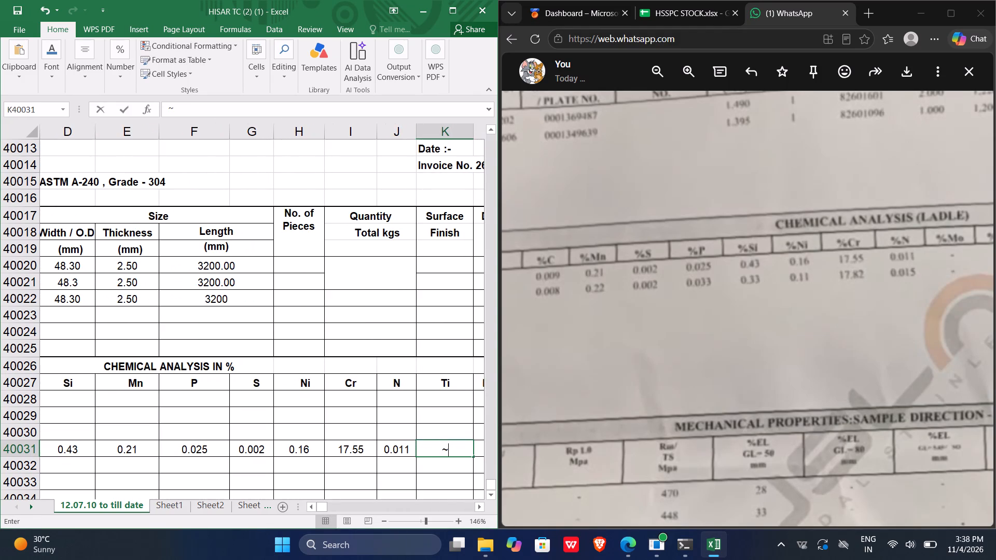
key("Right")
Set Ti to 0.120 and Nb/Ch to 0.4400 in row 40031 of the chemical analysis table.
scroll(802, 319, "right", 1)
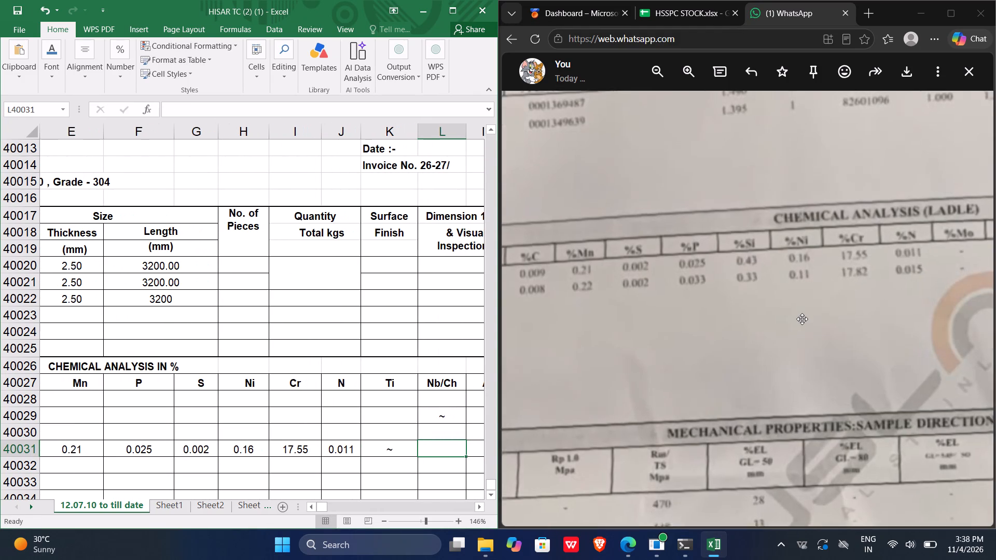
scroll(802, 319, "right", 4)
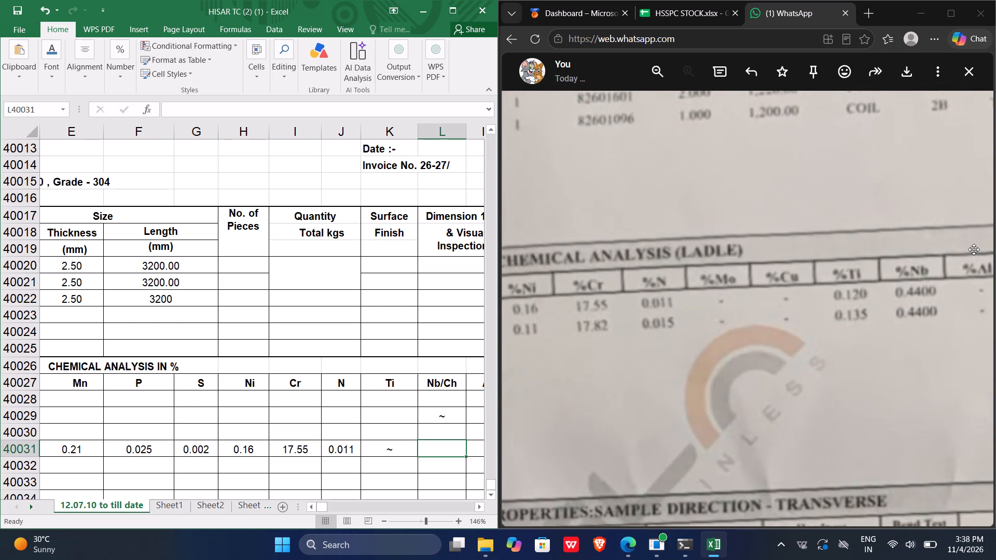
left_click(372, 450)
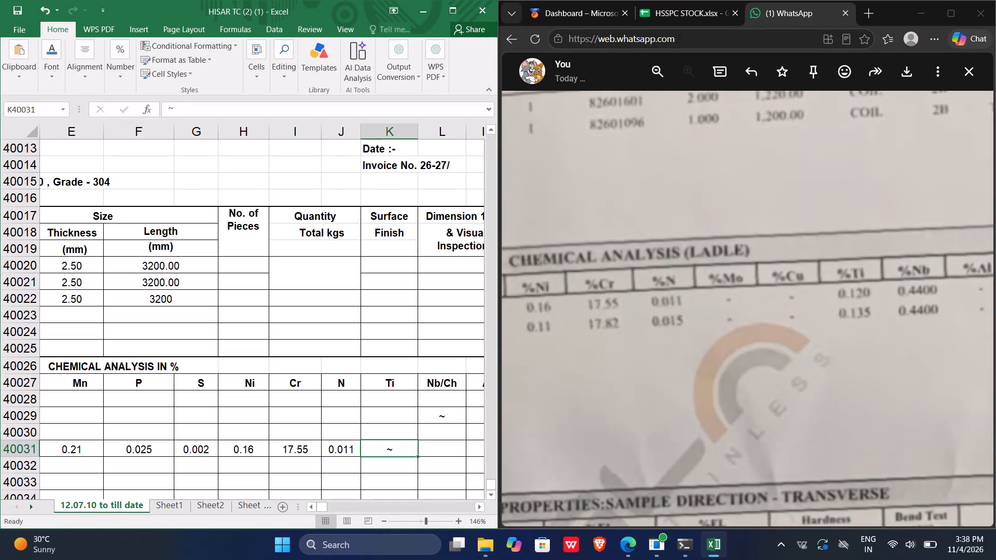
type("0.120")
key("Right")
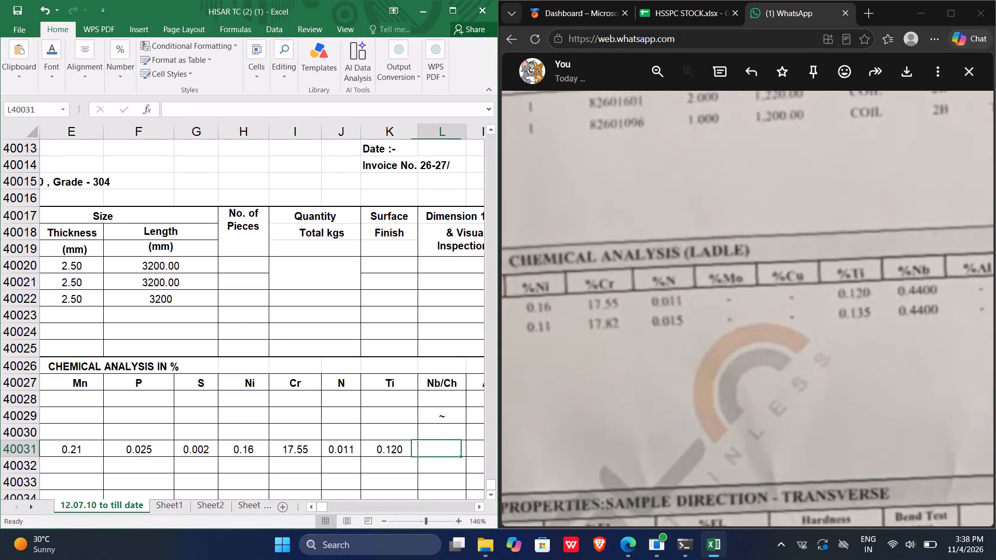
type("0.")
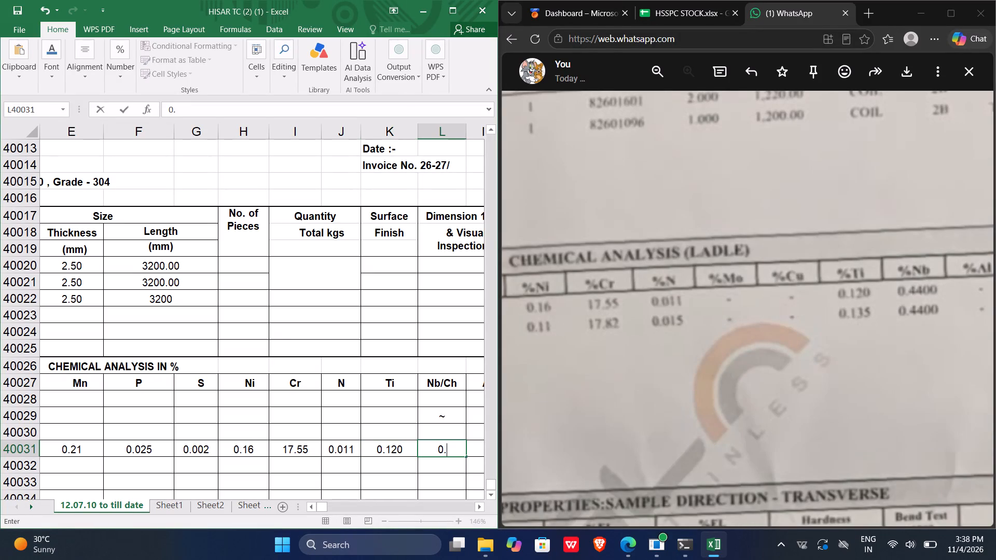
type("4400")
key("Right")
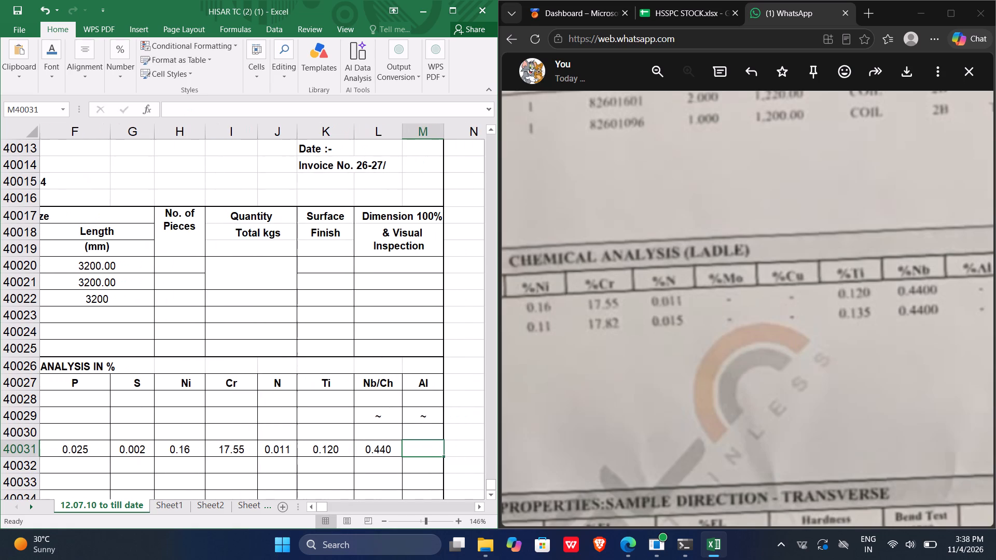
Format the Nb/Ch value in row 40031 to show four decimal places.
left_click(379, 450)
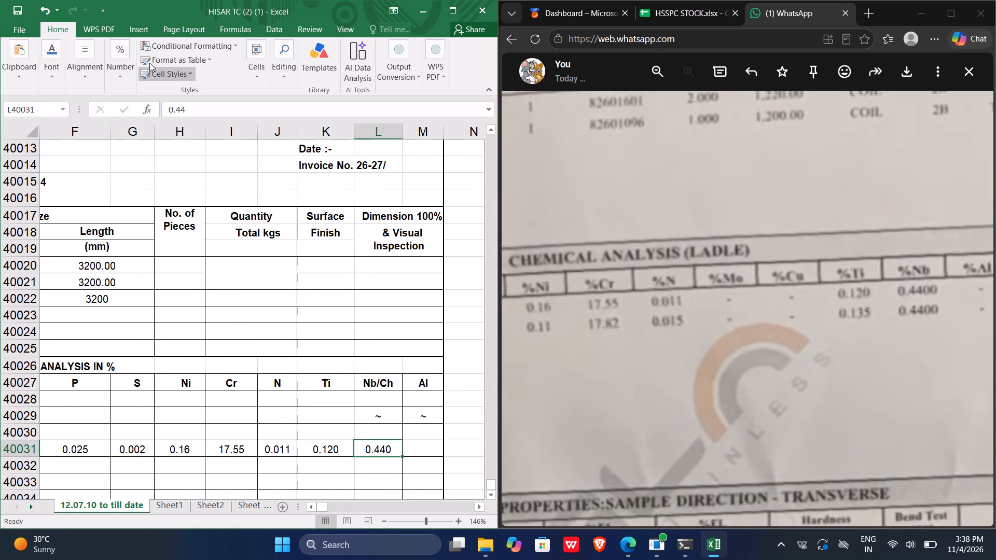
left_click(78, 71)
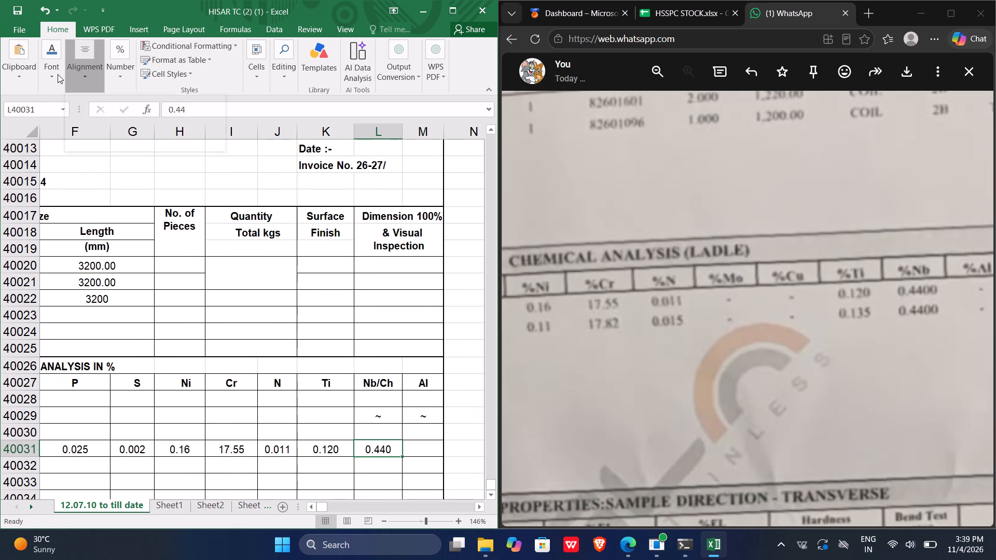
left_click(58, 74)
left_click(25, 71)
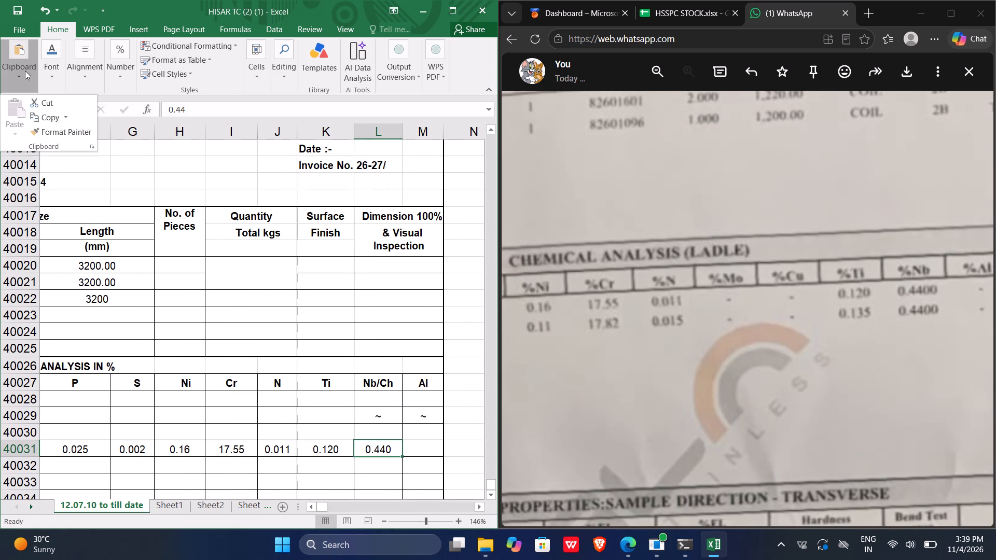
left_click(118, 74)
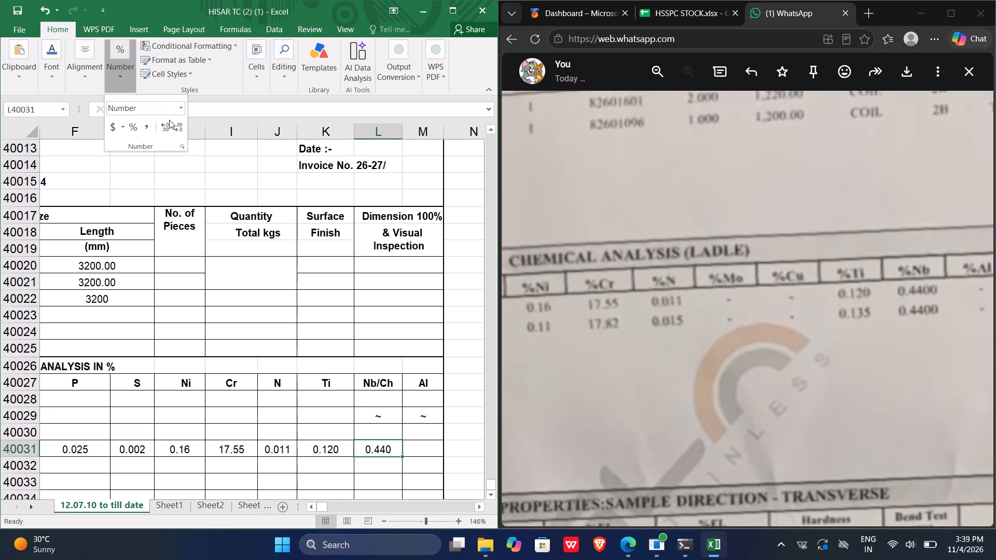
left_click(177, 126)
left_click(162, 134)
left_click(162, 127)
left_click(162, 127)
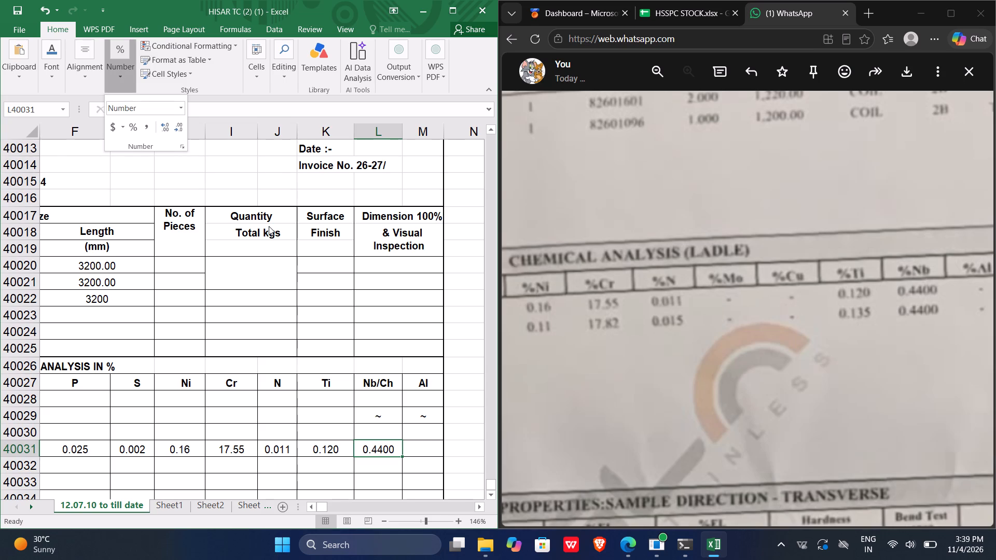
left_click(436, 355)
scroll(948, 335, "down", 1)
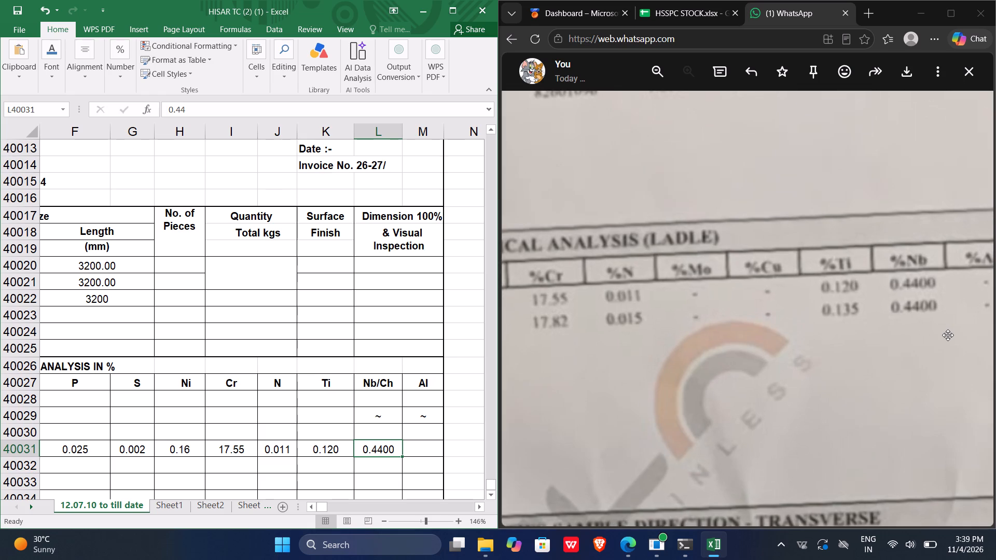
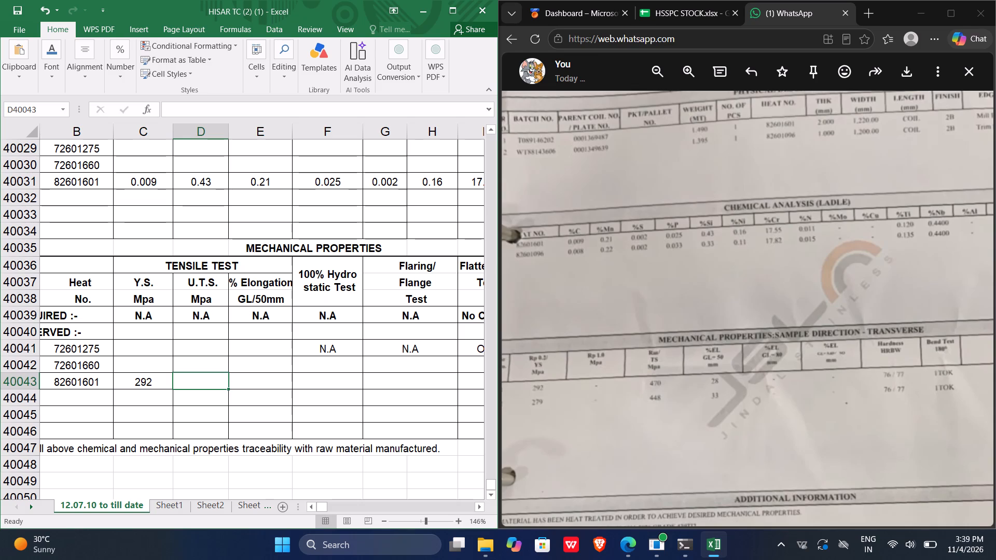
Enter U.T.S. 470, elongation 28 and hardness 76-77 for heat 82601601 in the mechanical properties table.
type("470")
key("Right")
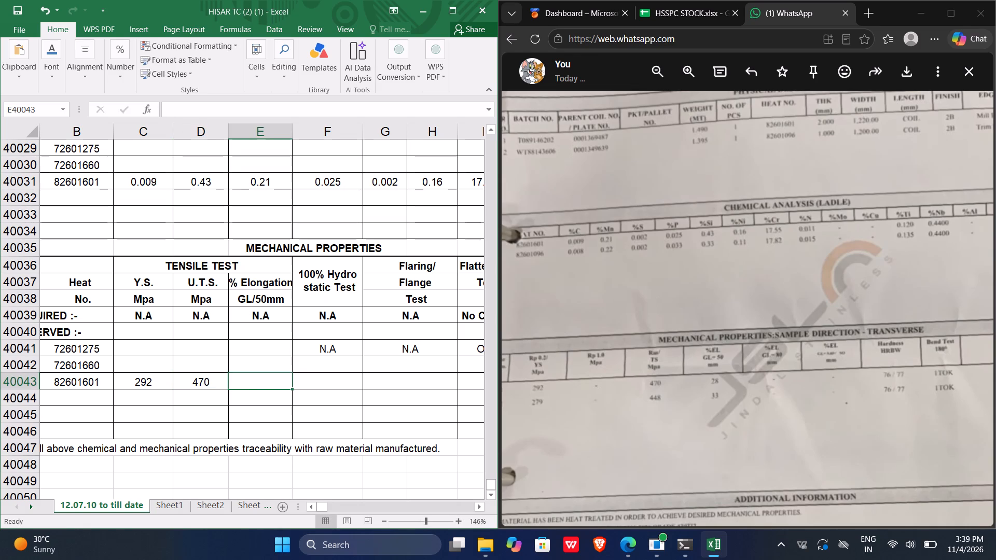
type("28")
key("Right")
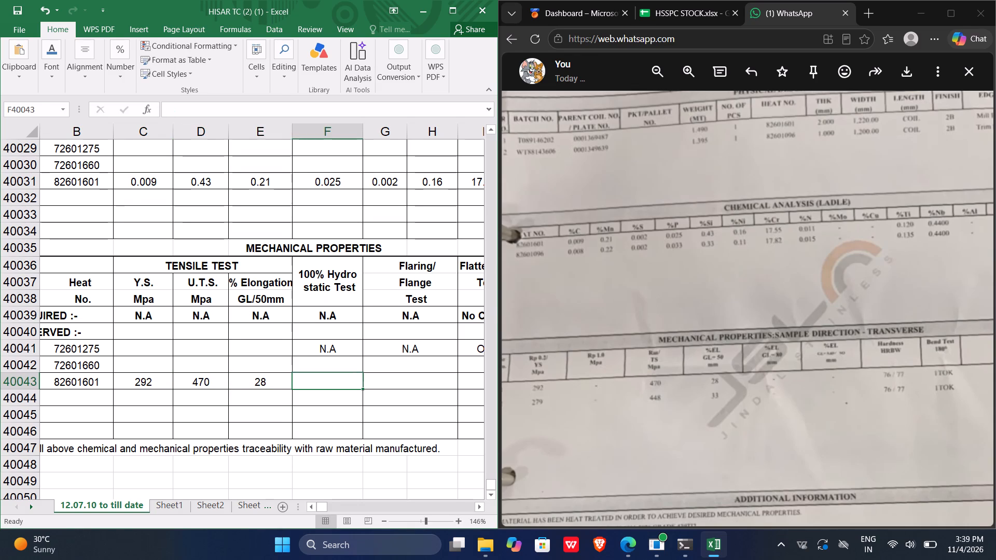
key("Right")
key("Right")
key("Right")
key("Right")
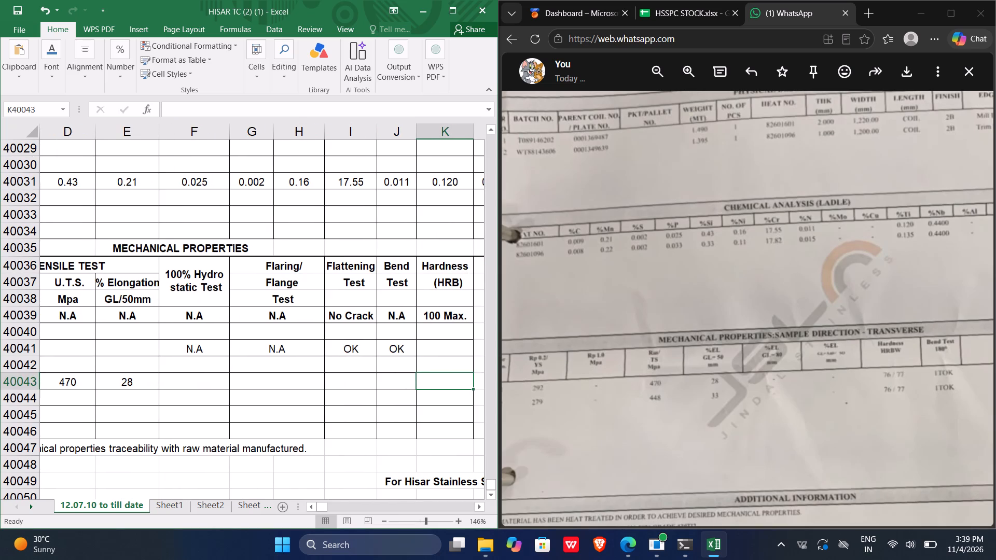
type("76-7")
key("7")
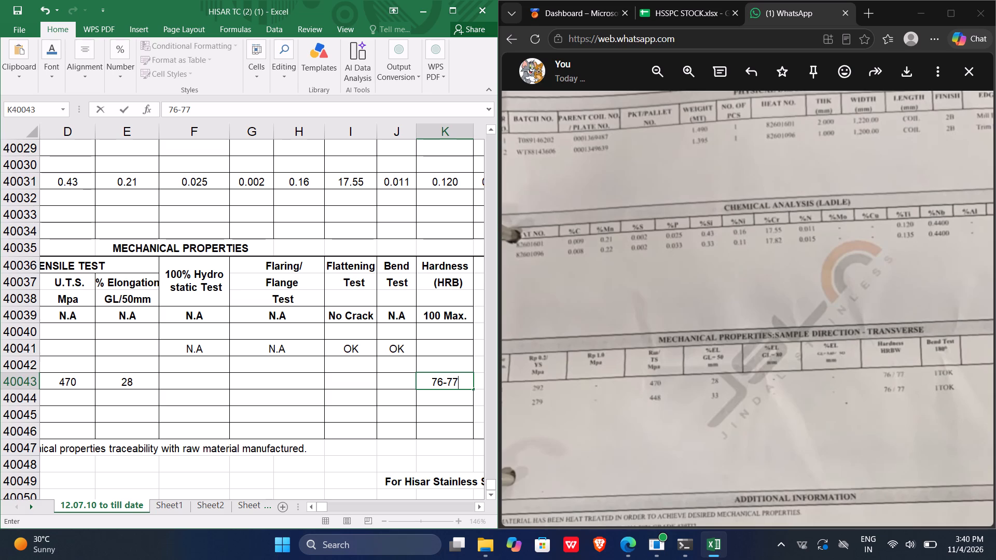
left_click(393, 390)
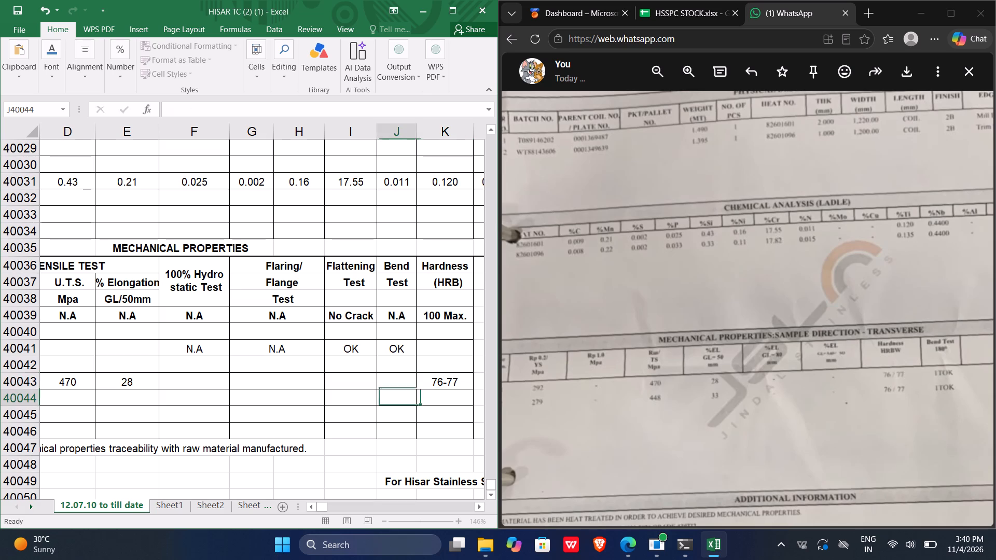
Copy the hydrostatic, flaring, flattening and bend test results (N.A, N.A, OK, OK) from heat 72601275 to heats 72601660 and 82601601.
key("Up")
key("Up")
key("Left")
key("Left")
key("Left")
key("Up")
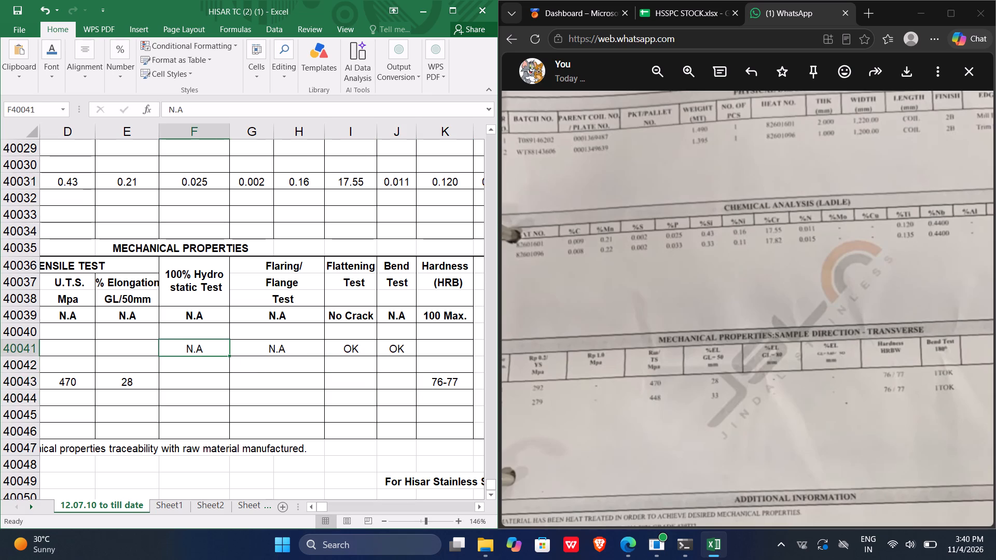
key("shift+Right")
key("shift+Right")
key("shift+Right")
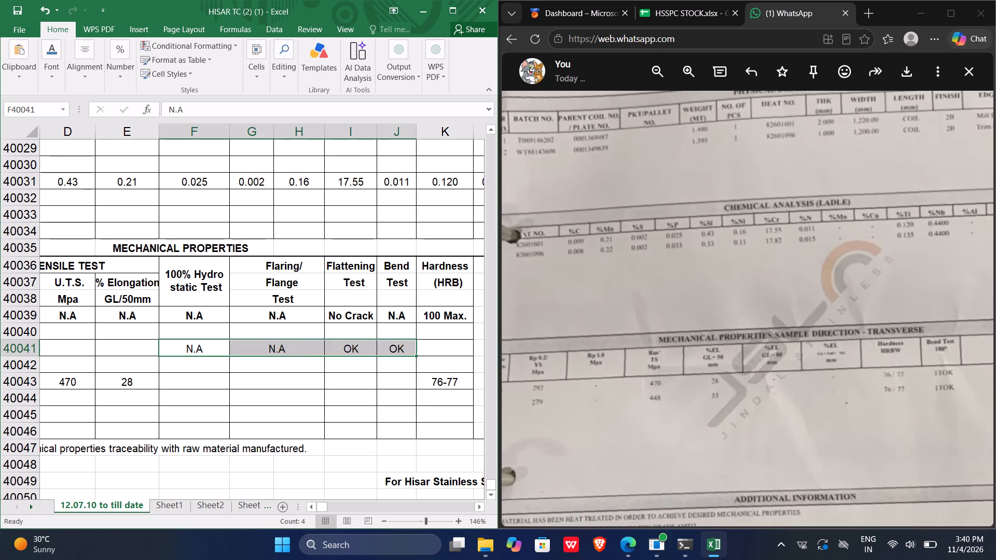
key("ctrl+c")
key("Down")
key("ctrl+v")
key("Down")
key("ctrl+v")
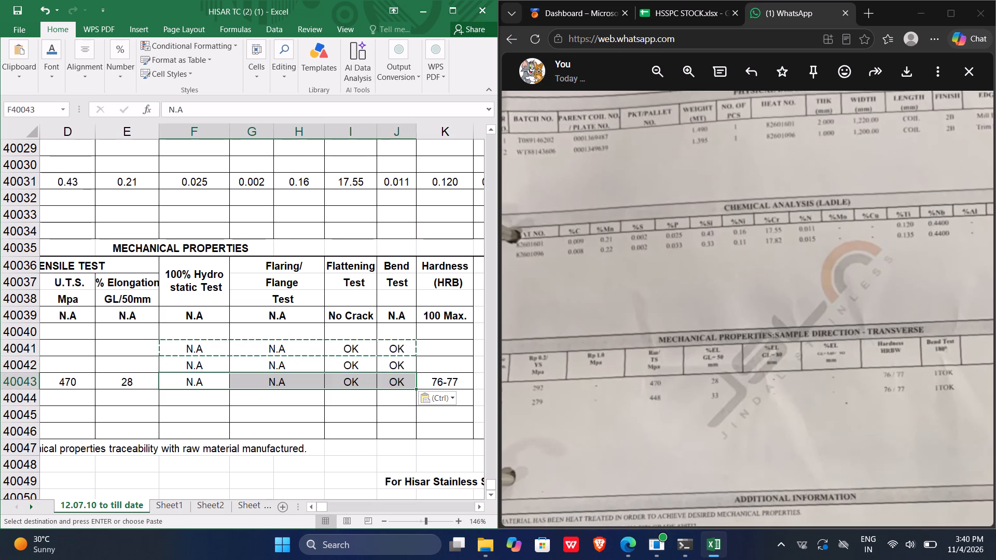
key("Left")
key("Left")
key("Left")
key("Left")
key("Left")
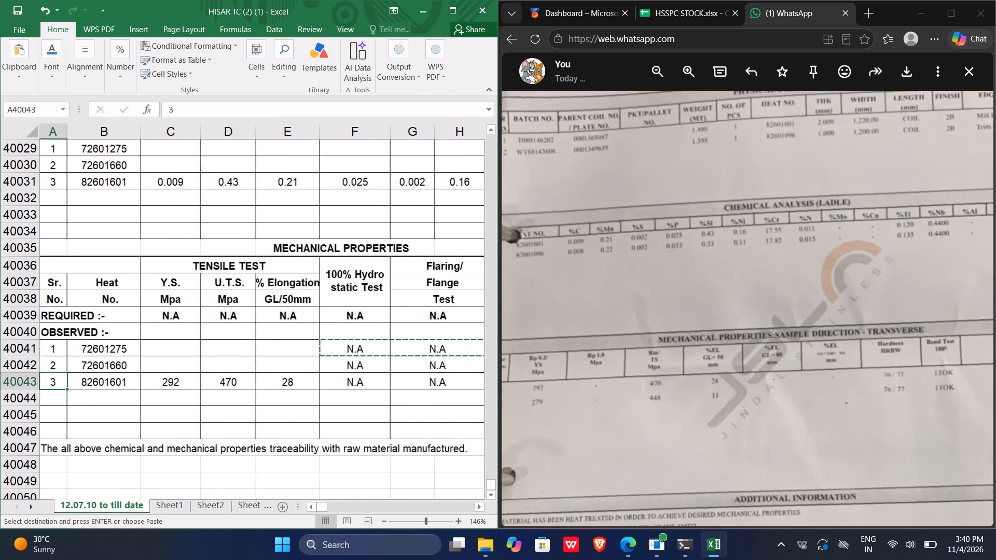
key("Right")
key("Right")
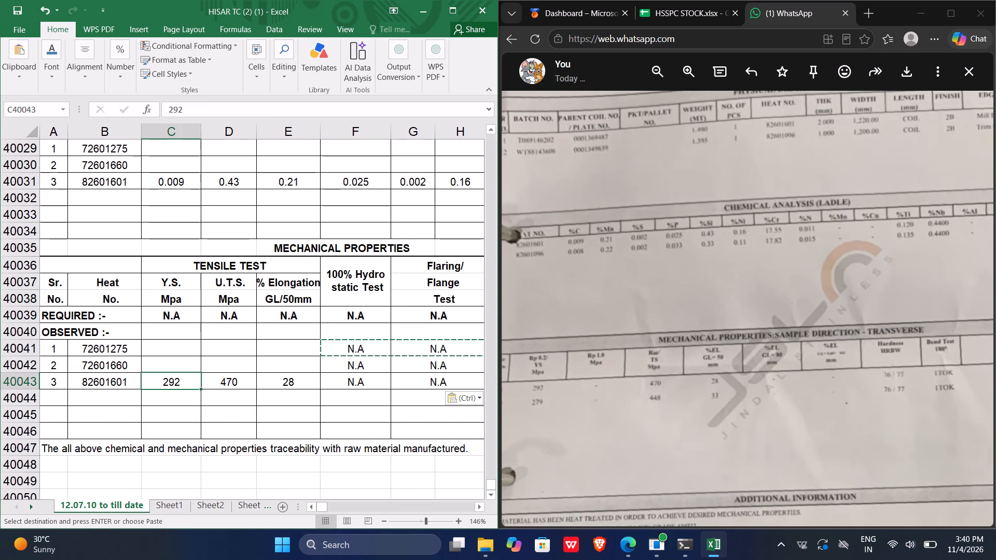
key("Right")
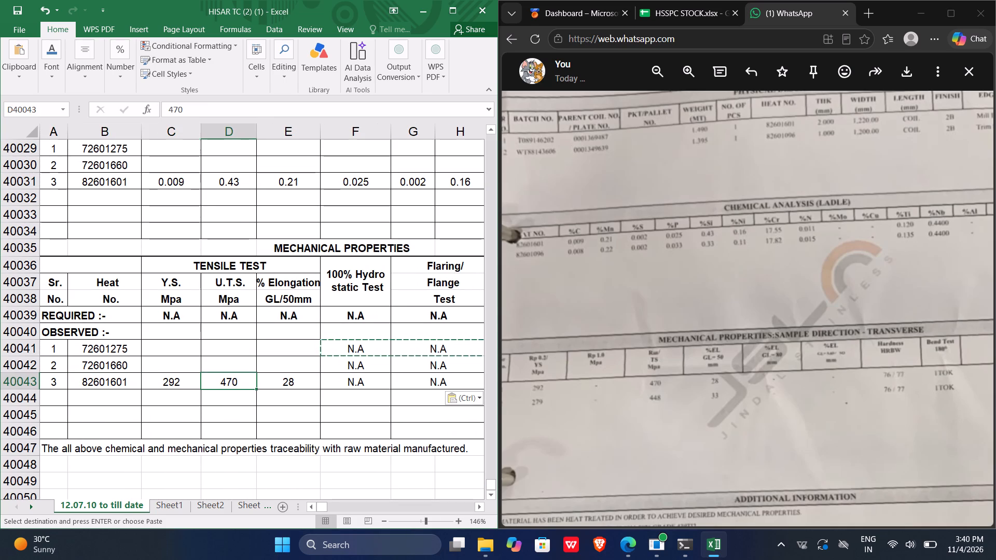
key("Right")
key("Right")
key("Right")
key("Right")
key("Right")
key("Right")
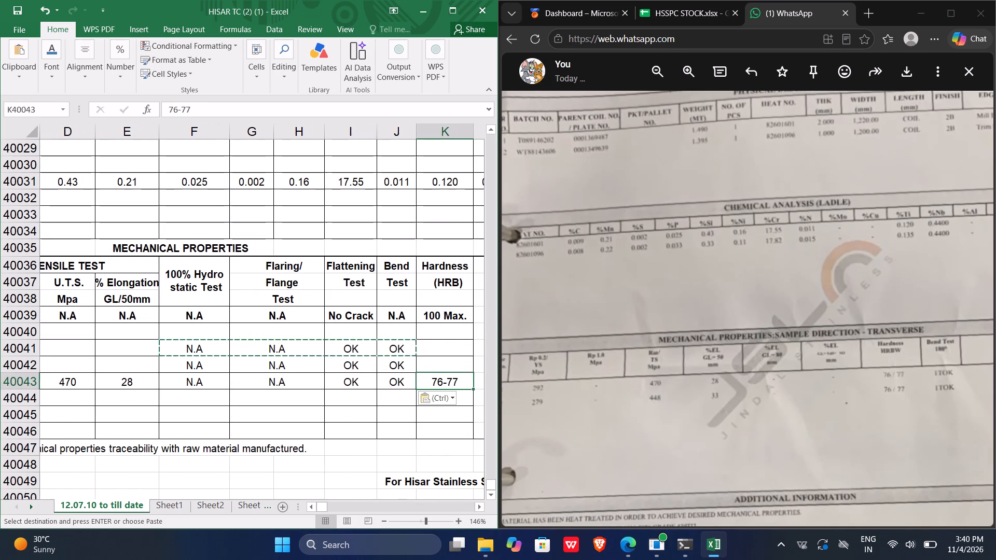
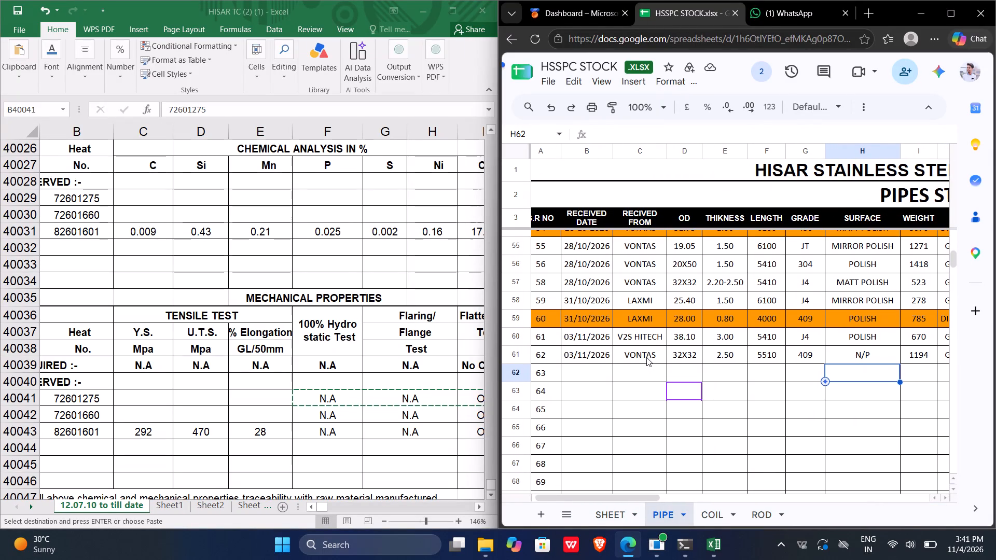
Look through the PIPE sheet of the HSSPC STOCK spreadsheet, checking the stock entries' OD, thickness, length, grade and surface.
scroll(646, 357, "up", 3)
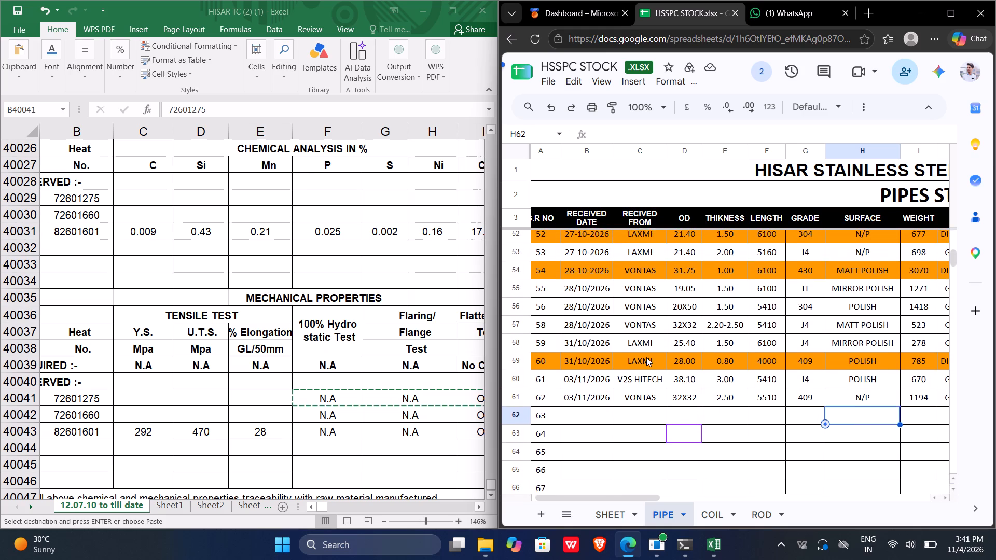
scroll(646, 357, "up", 3)
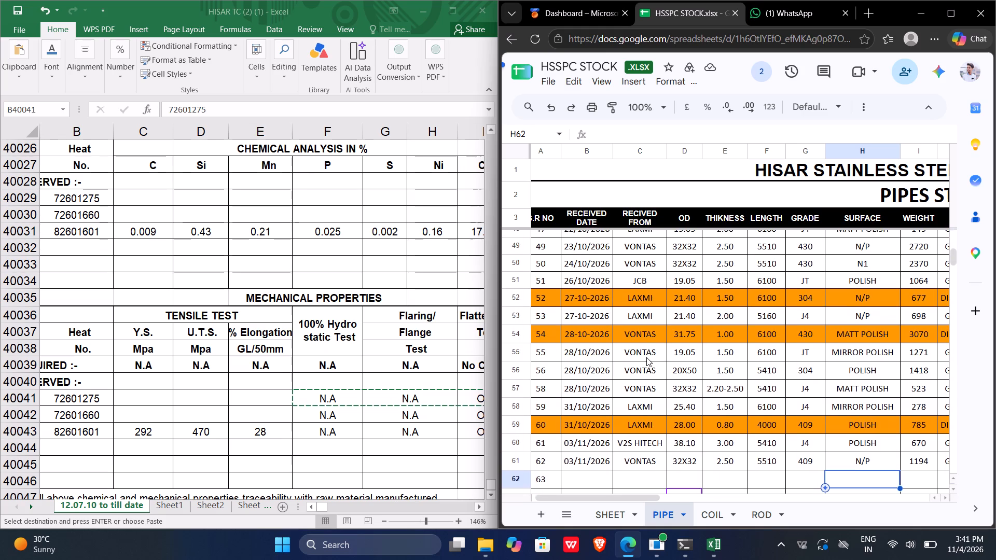
scroll(646, 357, "up", 2)
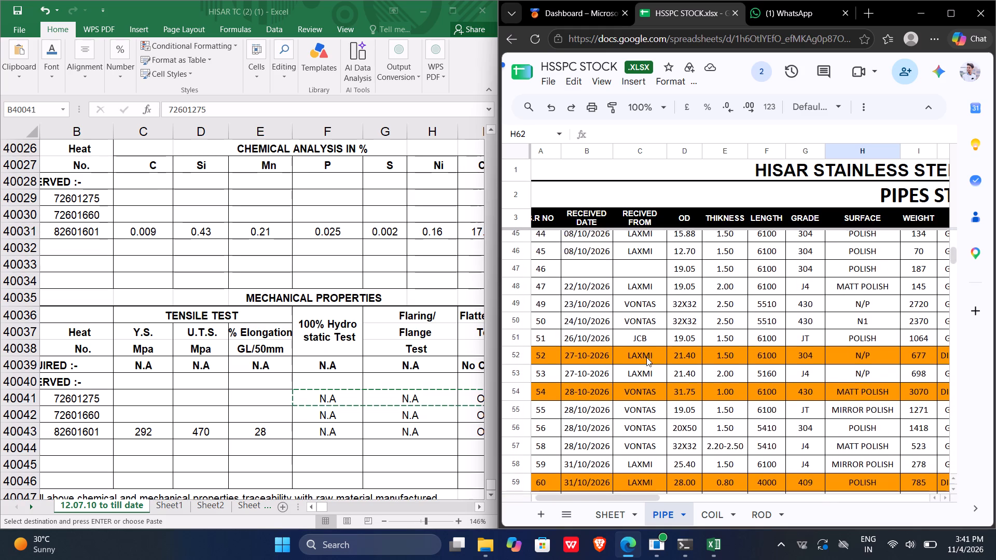
scroll(646, 357, "up", 2)
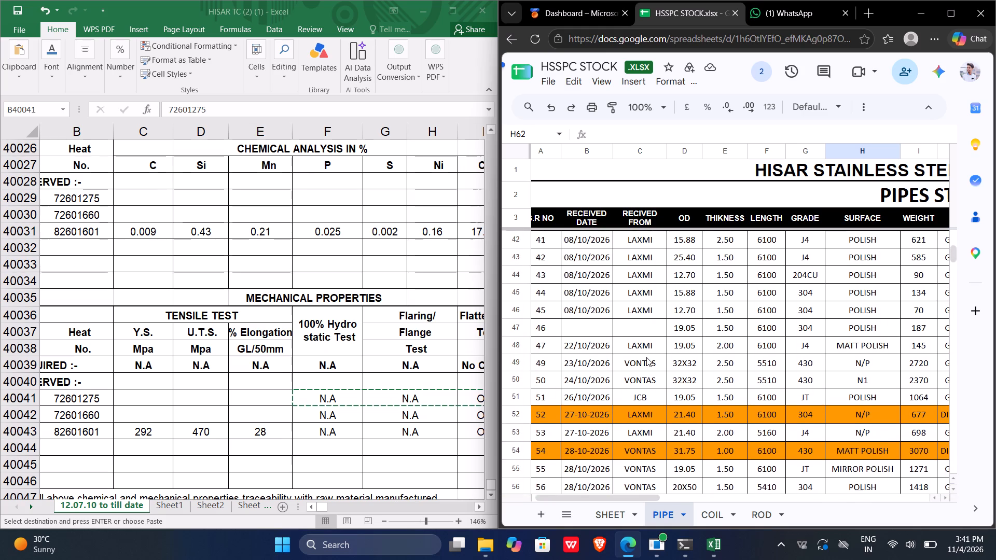
scroll(646, 357, "up", 2)
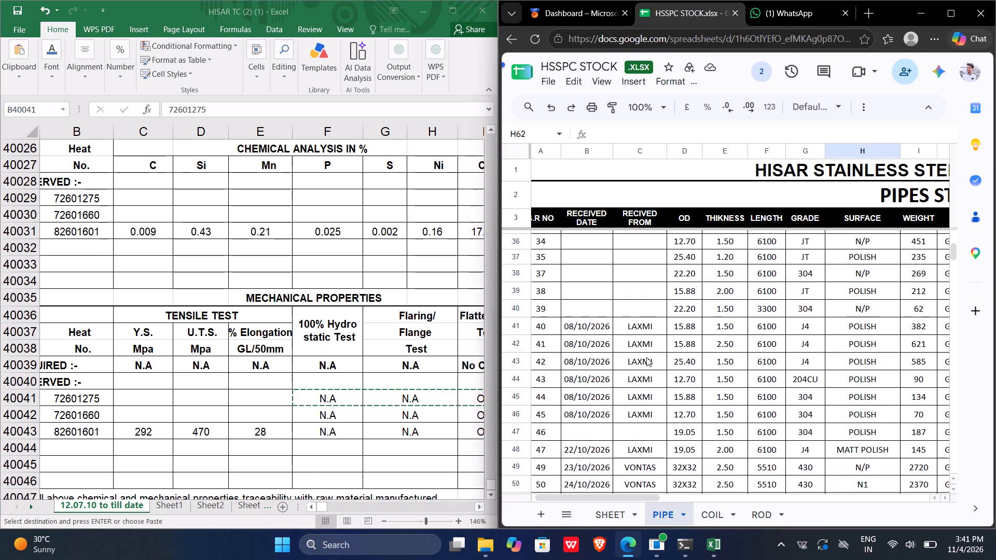
left_click(646, 357)
scroll(646, 357, "up", 3)
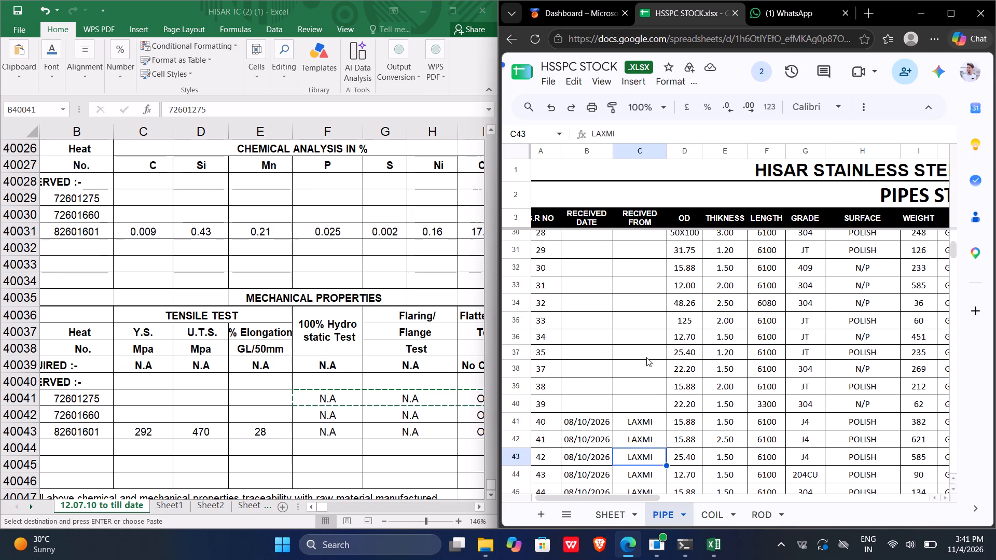
scroll(646, 357, "up", 1)
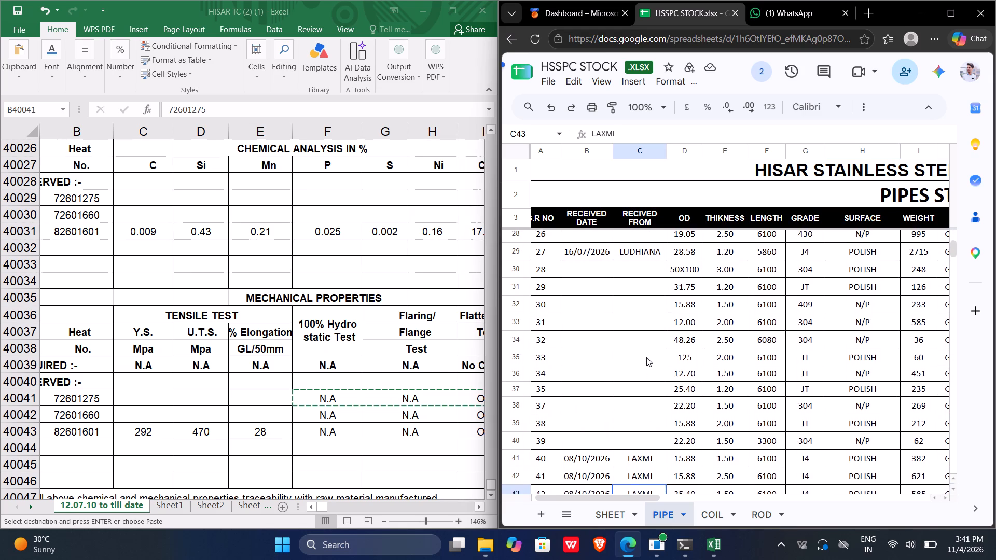
scroll(646, 357, "up", 2)
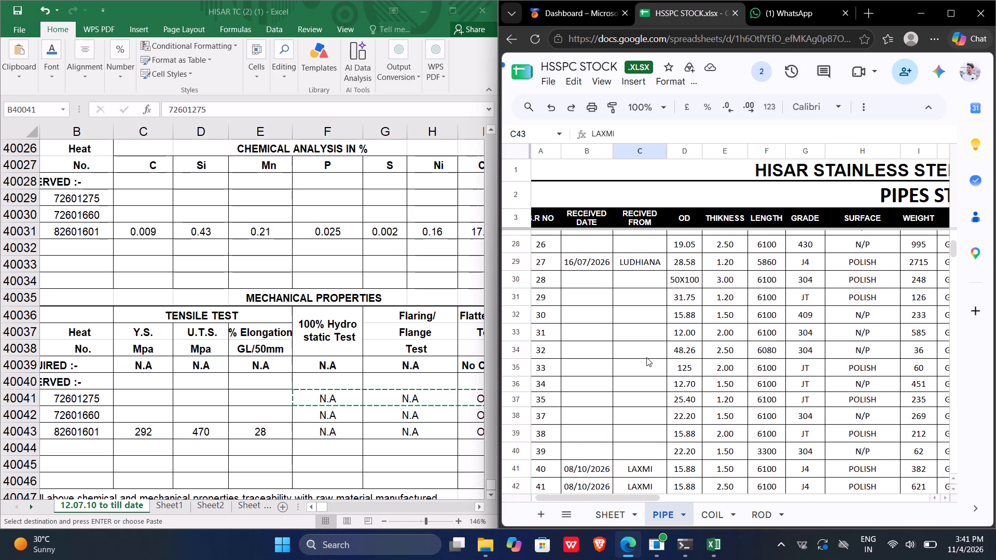
scroll(646, 357, "up", 1)
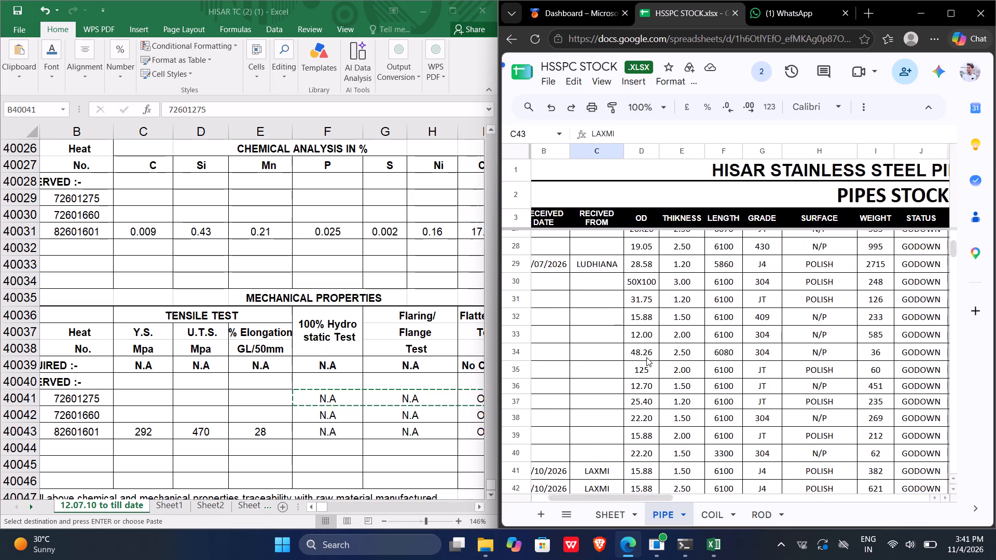
scroll(646, 357, "up", 1)
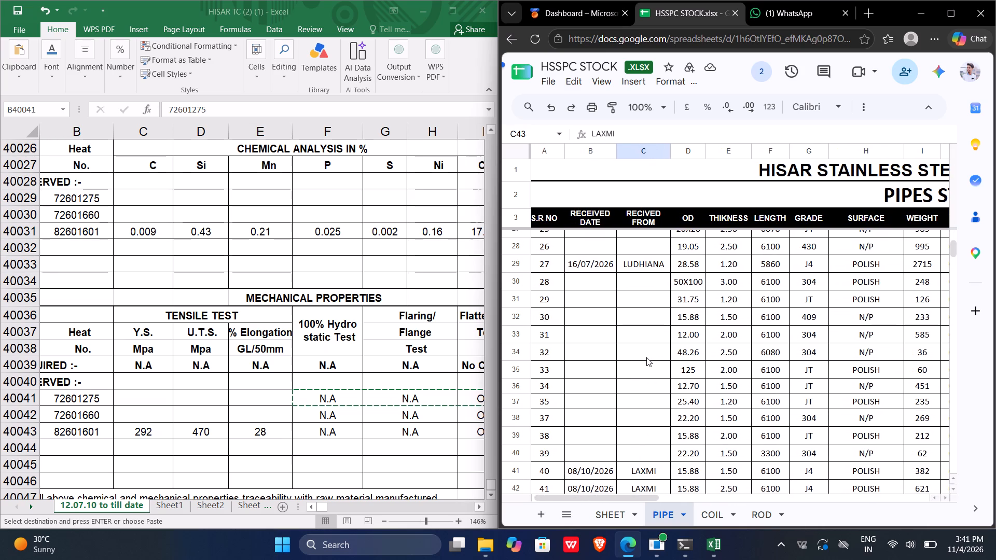
scroll(646, 357, "up", 2)
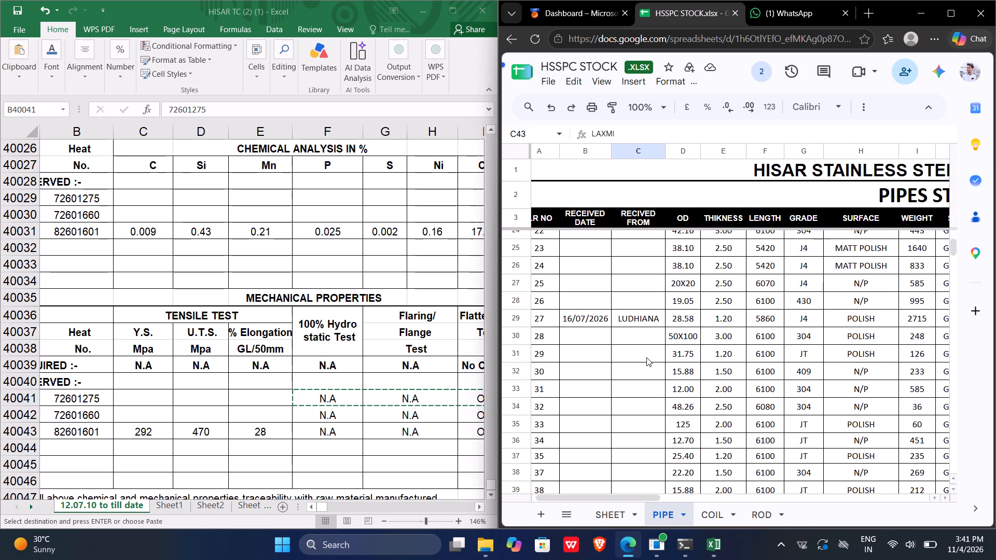
scroll(646, 357, "up", 2)
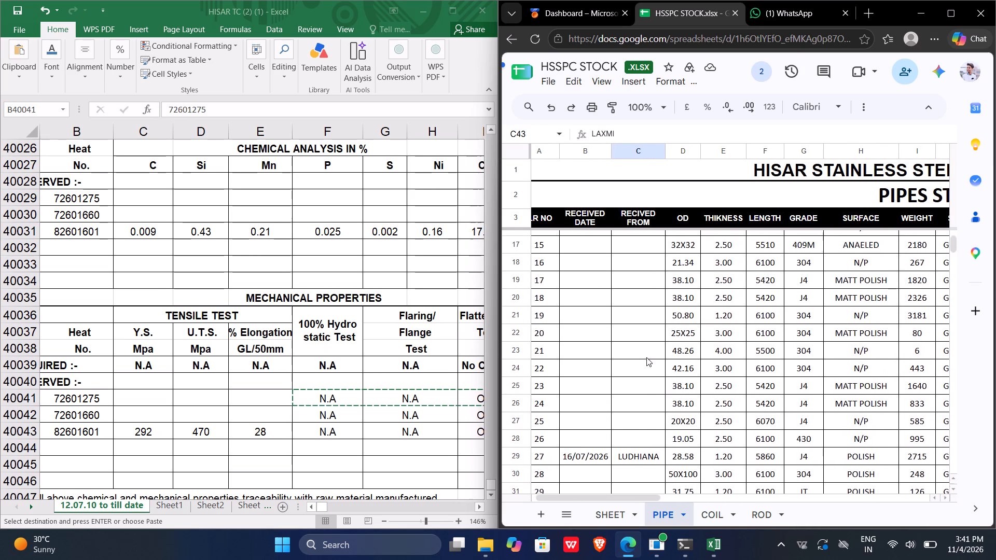
scroll(646, 357, "up", 4)
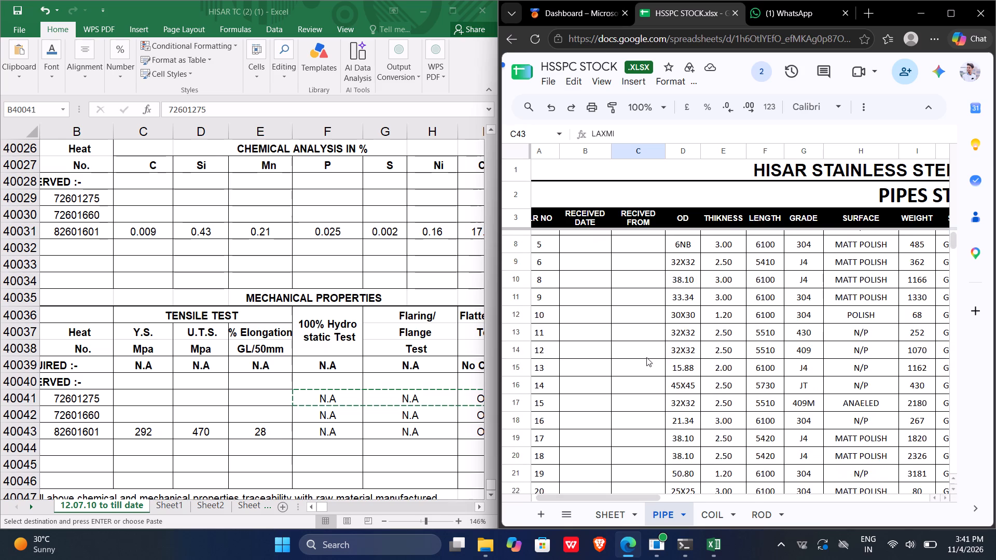
scroll(646, 357, "up", 2)
scroll(646, 357, "down", 2)
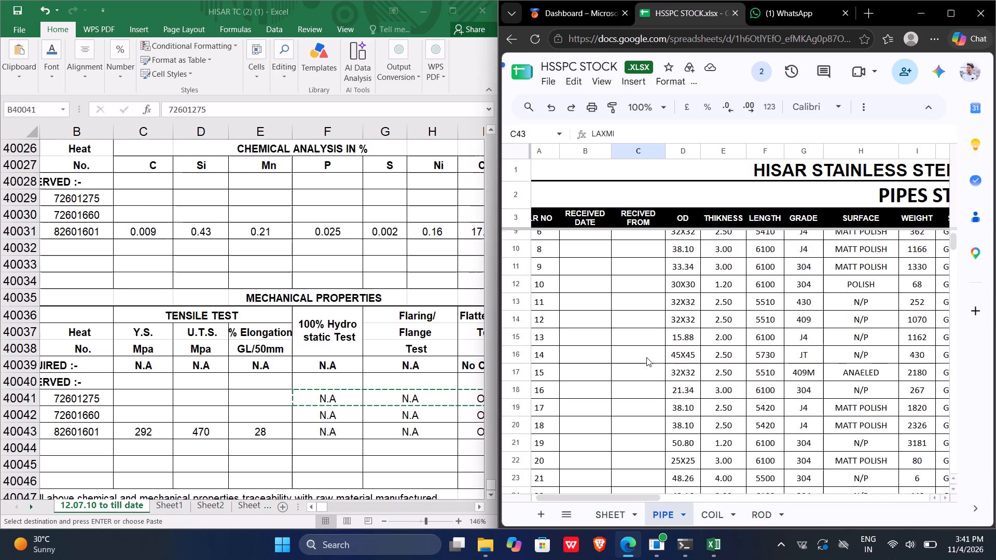
scroll(646, 357, "down", 4)
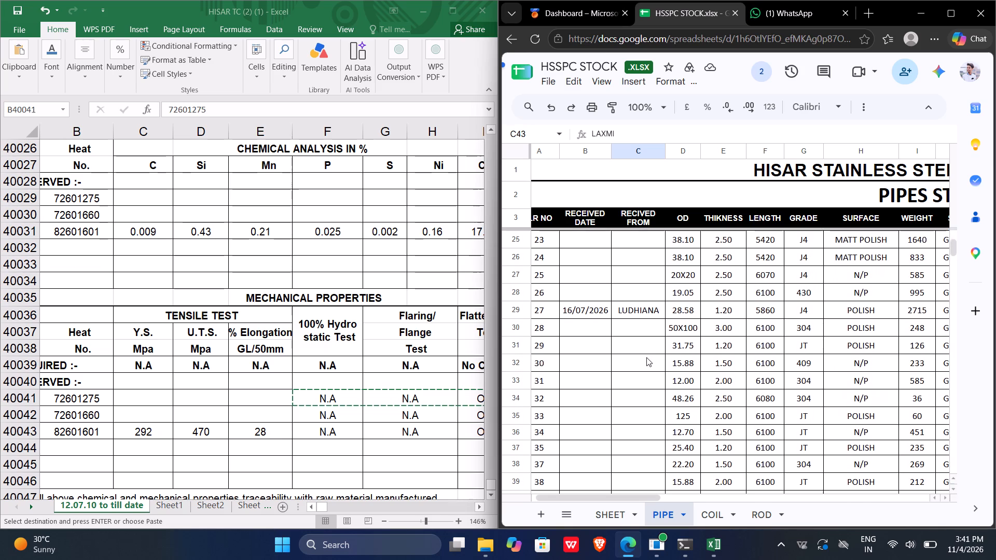
scroll(646, 357, "down", 1)
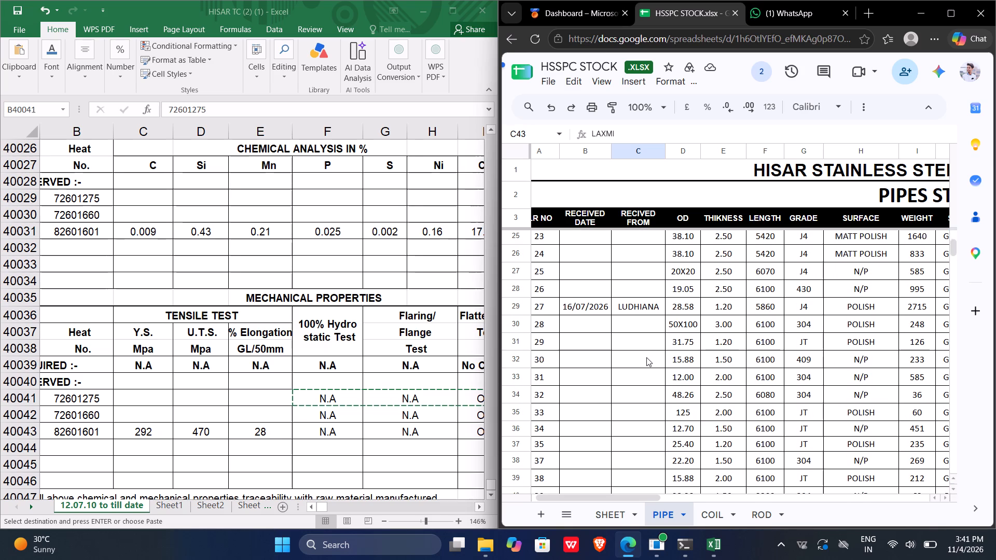
Select row 32, the 15.88 x 1.50 grade 409 pipe, and check its details across the stock columns, including status and balance weight.
left_click(521, 363)
scroll(649, 363, "left", 1)
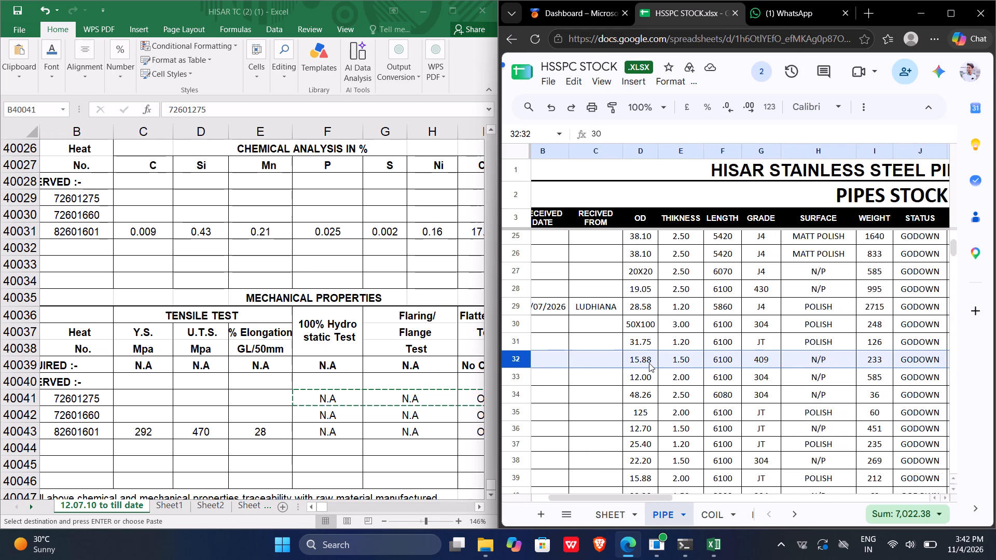
scroll(649, 363, "left", 4)
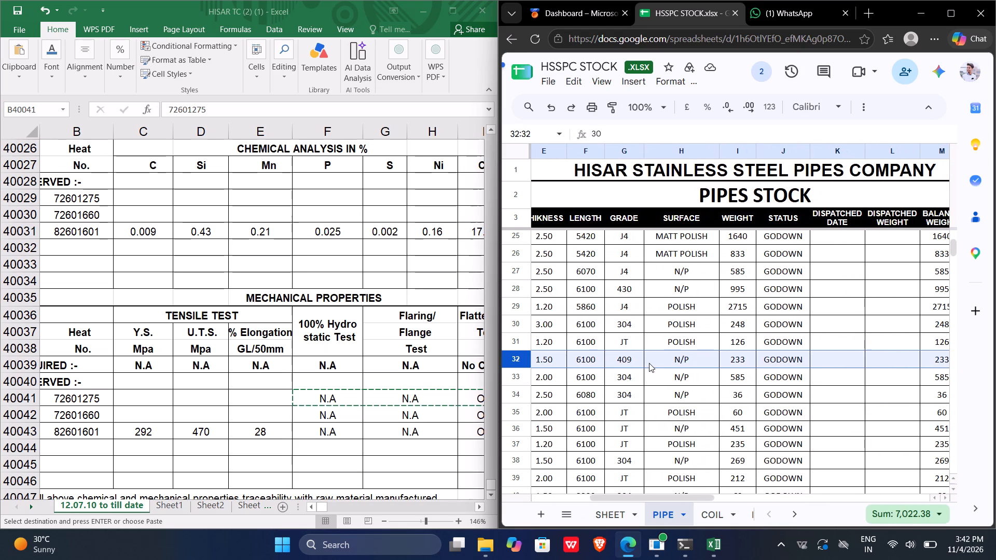
scroll(626, 366, "right", 1)
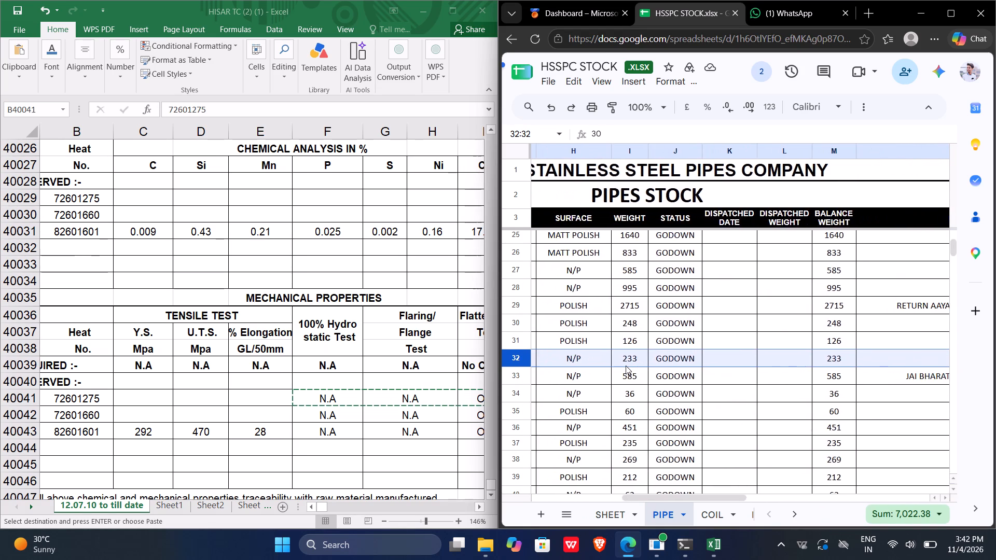
scroll(626, 366, "right", 4)
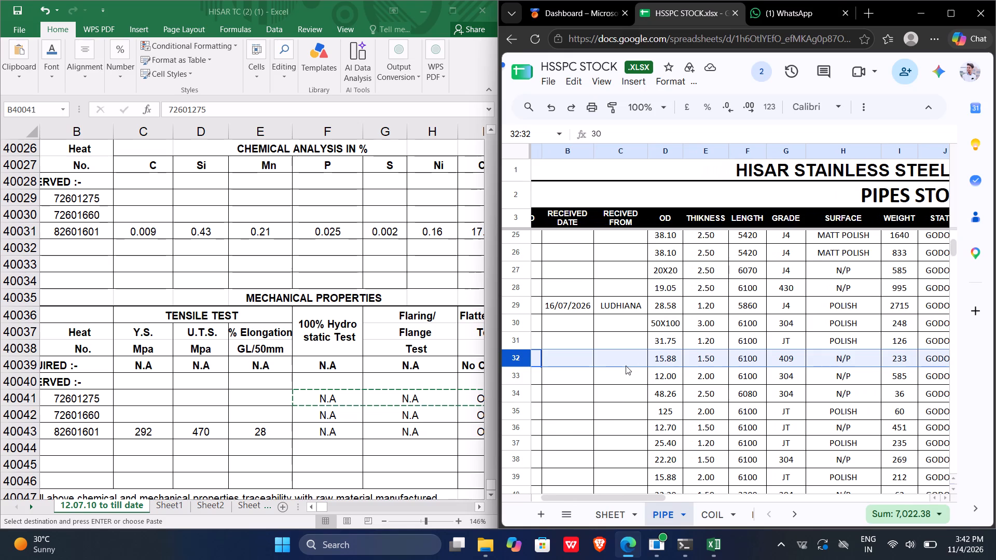
scroll(626, 366, "right", 2)
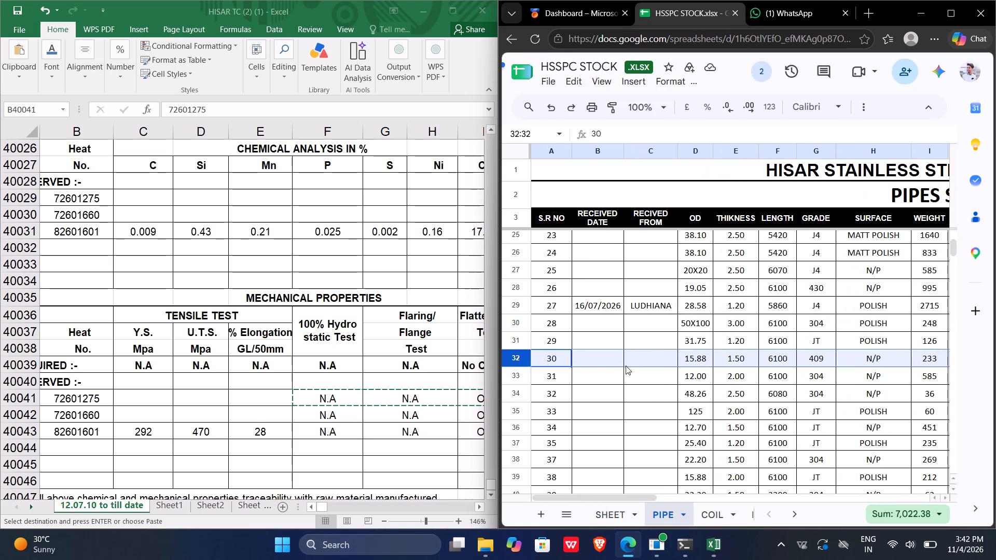
scroll(626, 366, "right", 1)
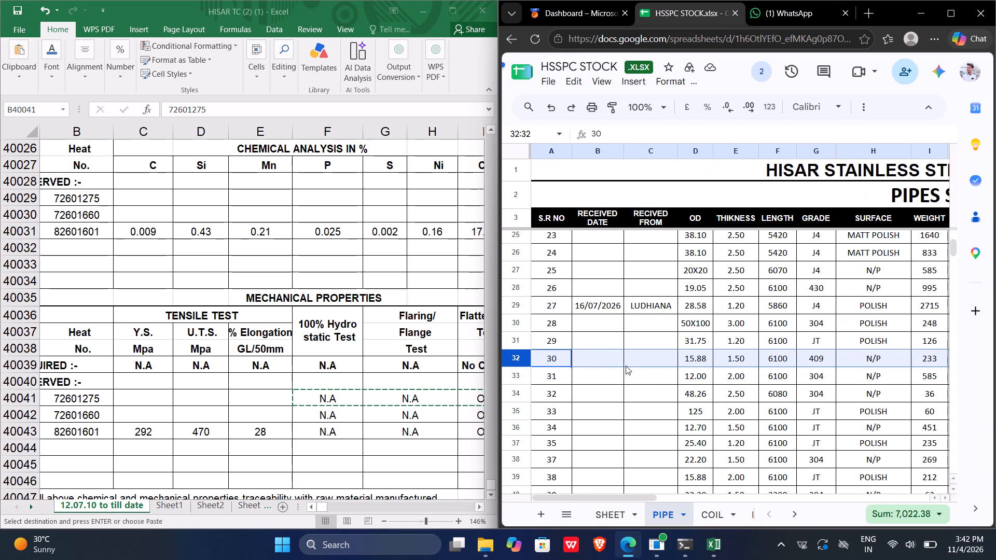
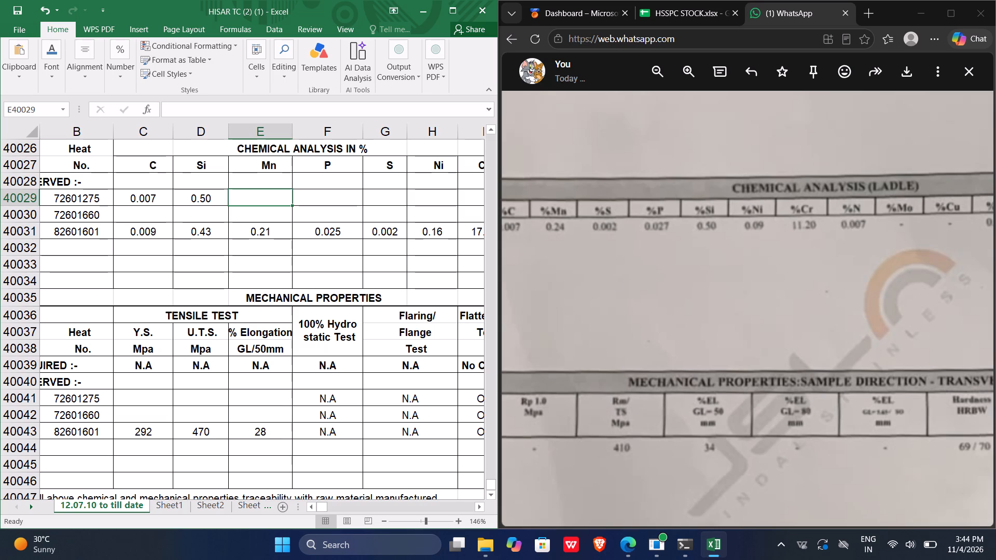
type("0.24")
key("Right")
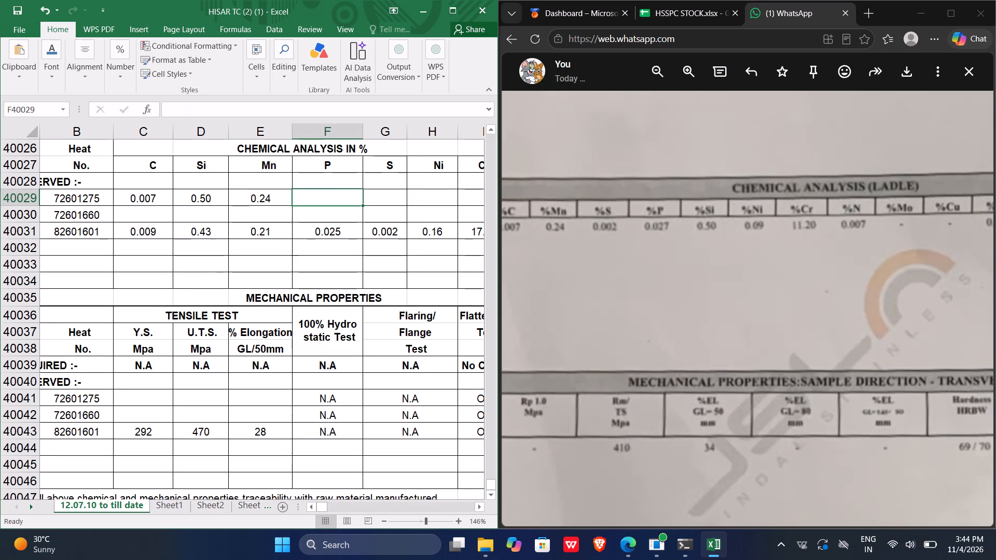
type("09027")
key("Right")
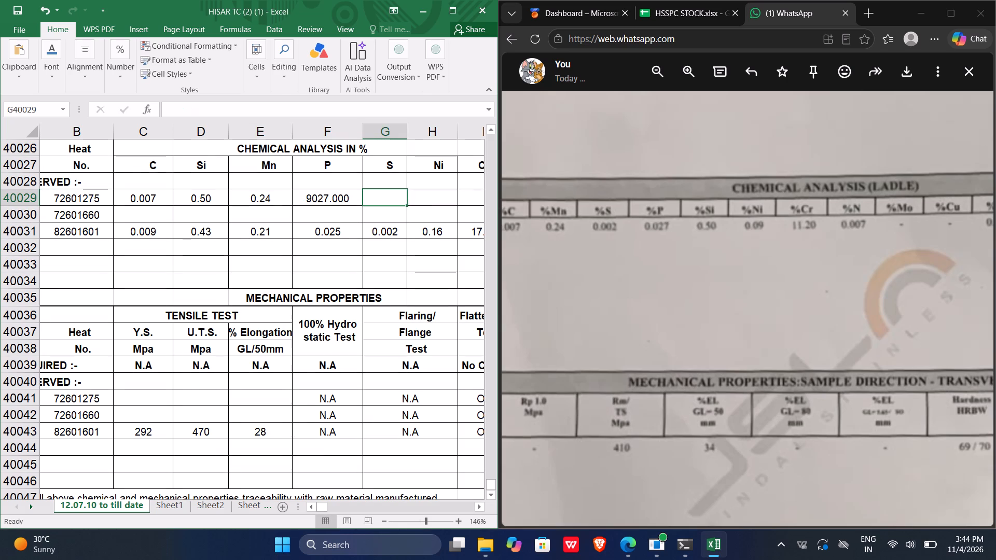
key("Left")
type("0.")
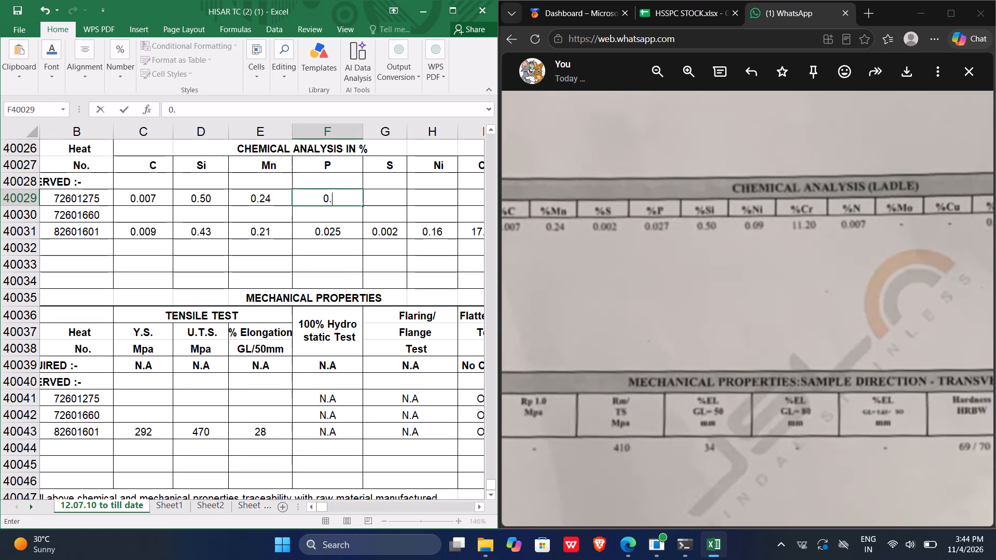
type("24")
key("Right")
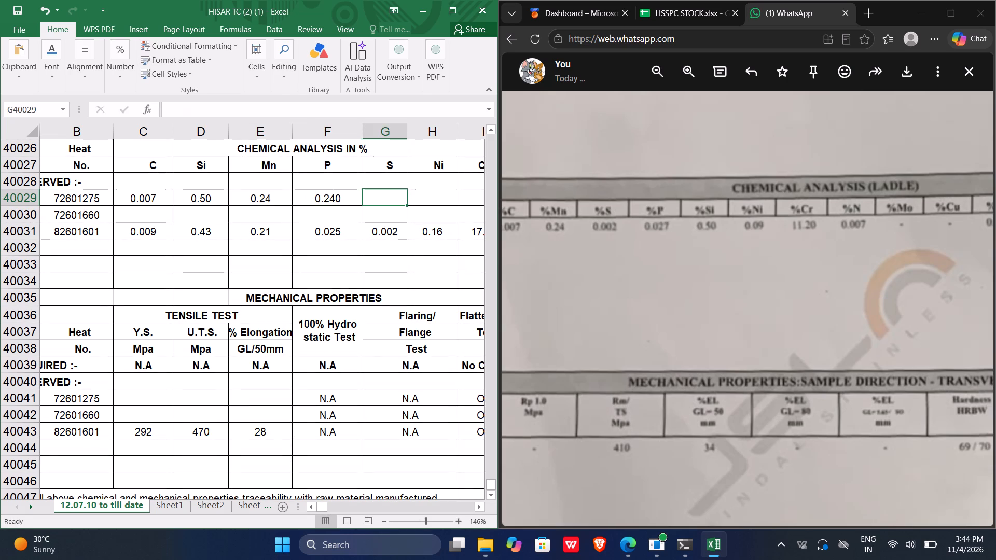
Enter P 0.027, S 0.002 and Ni 0.09 in the chemical analysis row for heat 72601275.
key("Left")
type("0.0")
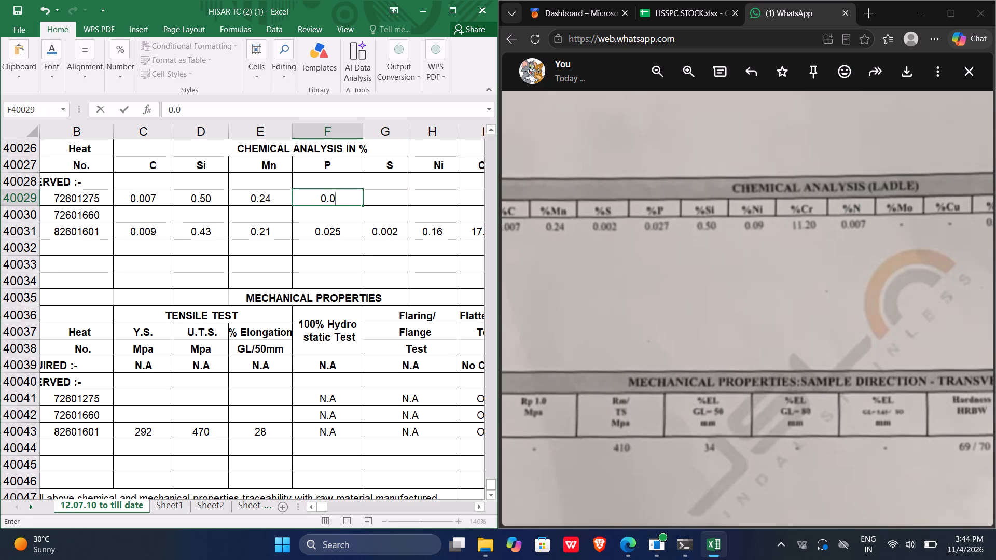
type("27")
key("Right")
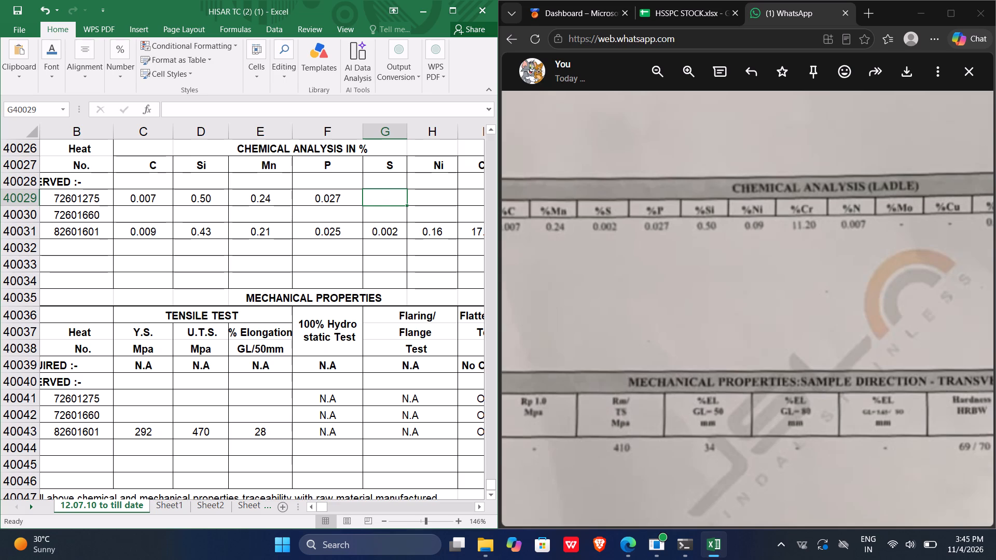
type(".002")
key("Right")
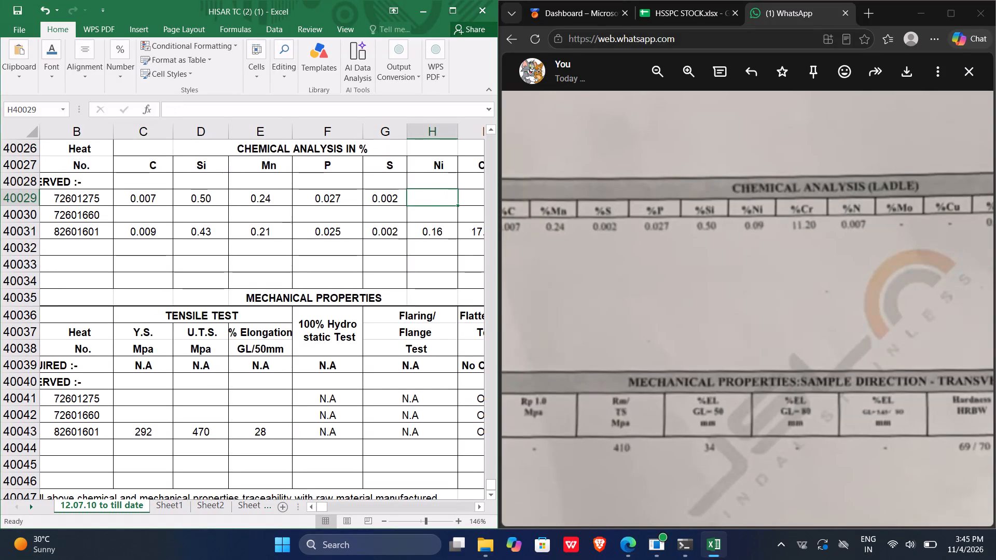
type("0.09")
key("Right")
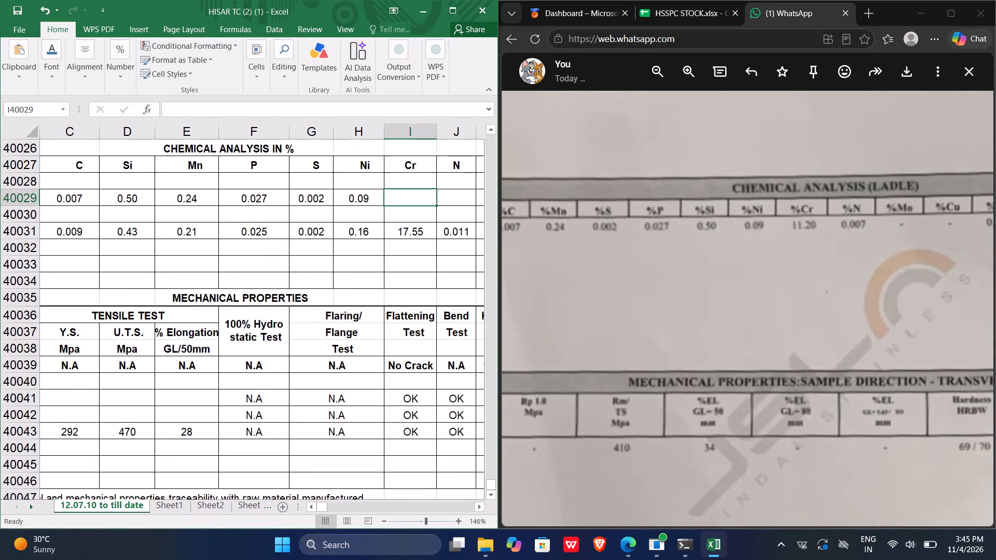
Complete heat 72601275's chemical analysis with Cr 11.22, N 0.007, Ti 0.225 and Nb/Ch 0.0040.
type("11.220")
key("Right")
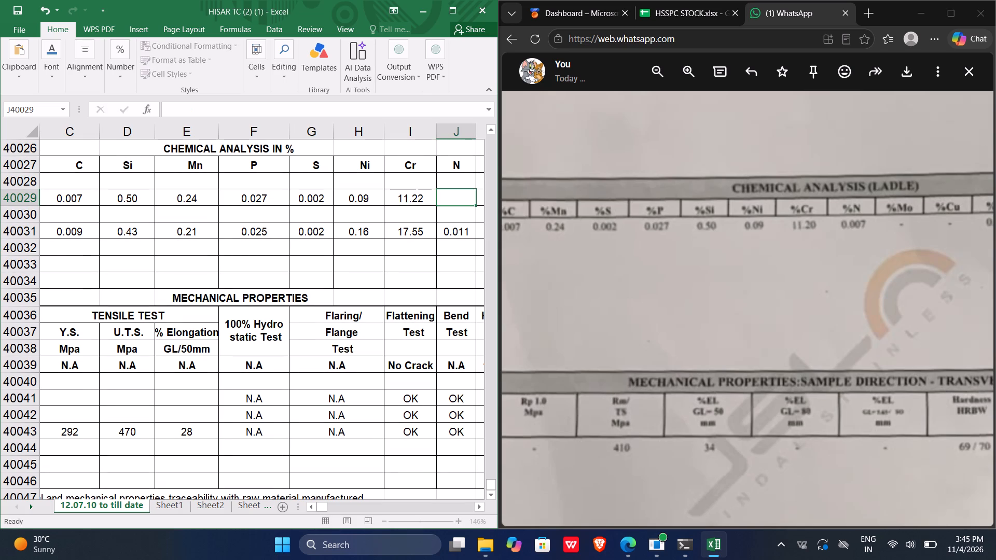
type("0.007")
key("Right")
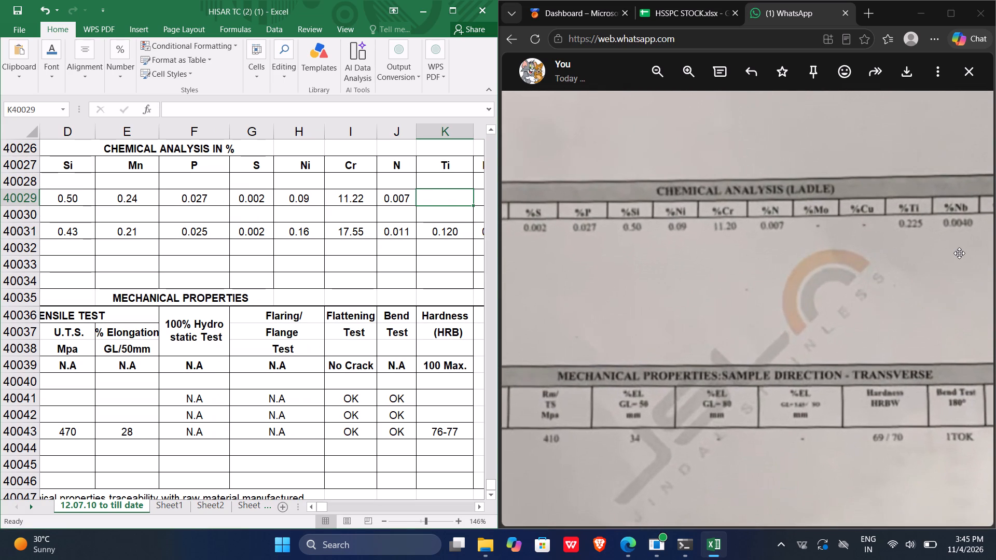
type("0.225")
key("Right")
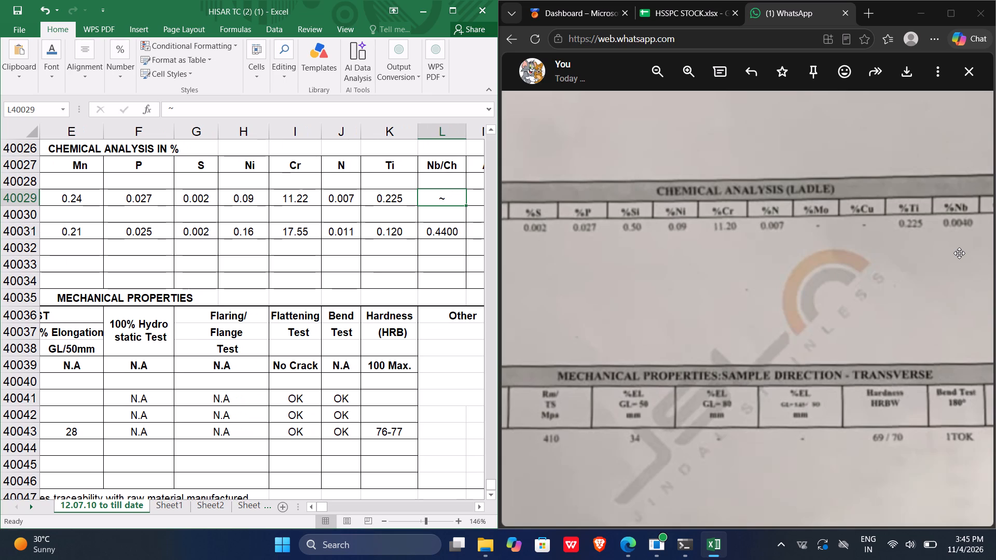
type("0.00")
type("40")
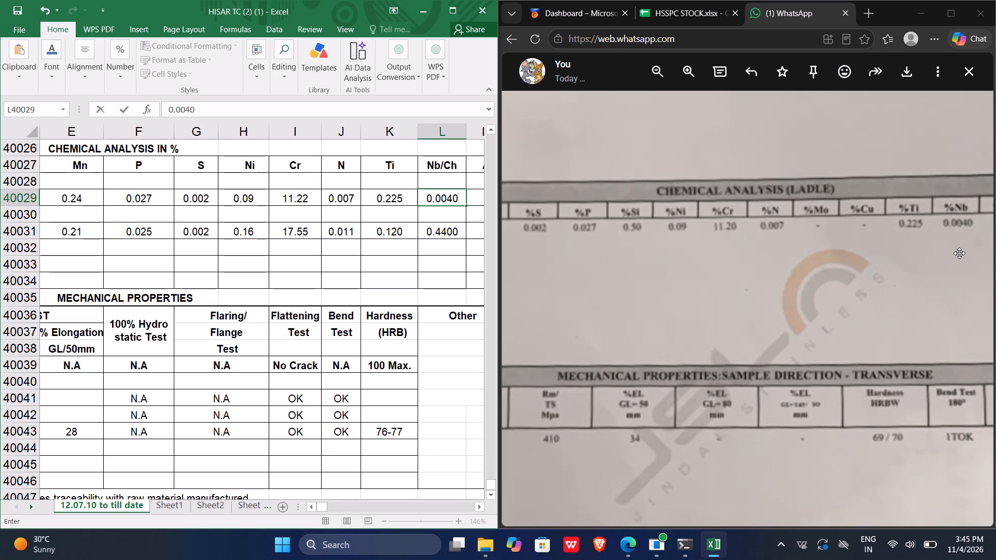
key("Down")
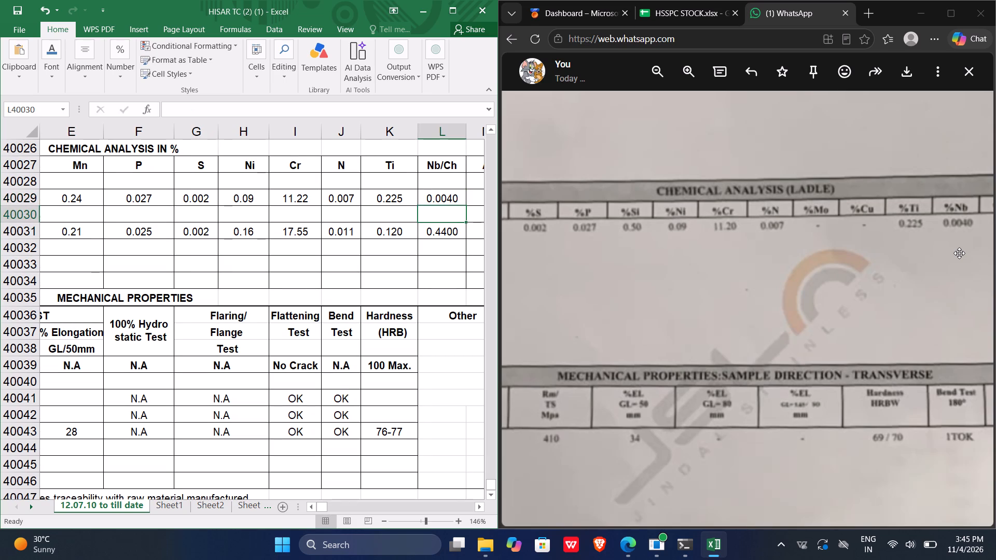
Start on heat 72601660's chemical analysis row at its carbon (C) cell.
key("Left")
key("Left")
key("Left")
key("Left")
key("Left")
key("Left")
key("Left")
key("Left")
key("Left")
key("Left")
key("Left")
key("Left")
key("Left")
key("Left")
key("Left")
key("Left")
key("Left")
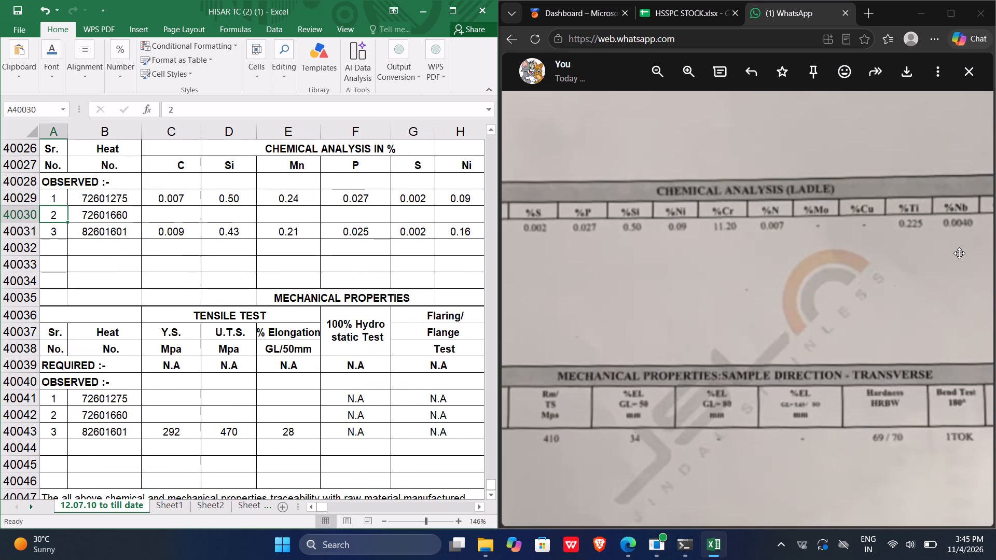
key("Right")
key("Right")
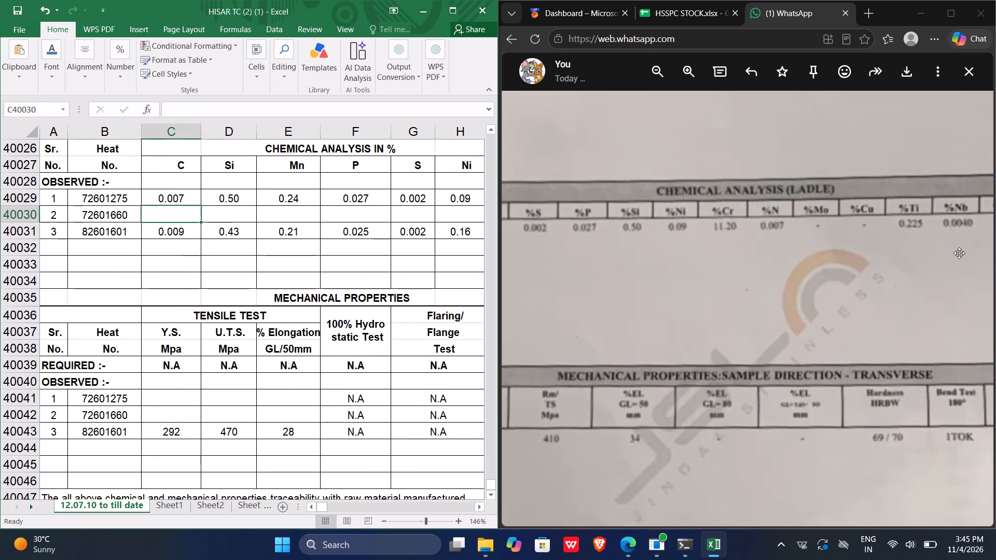
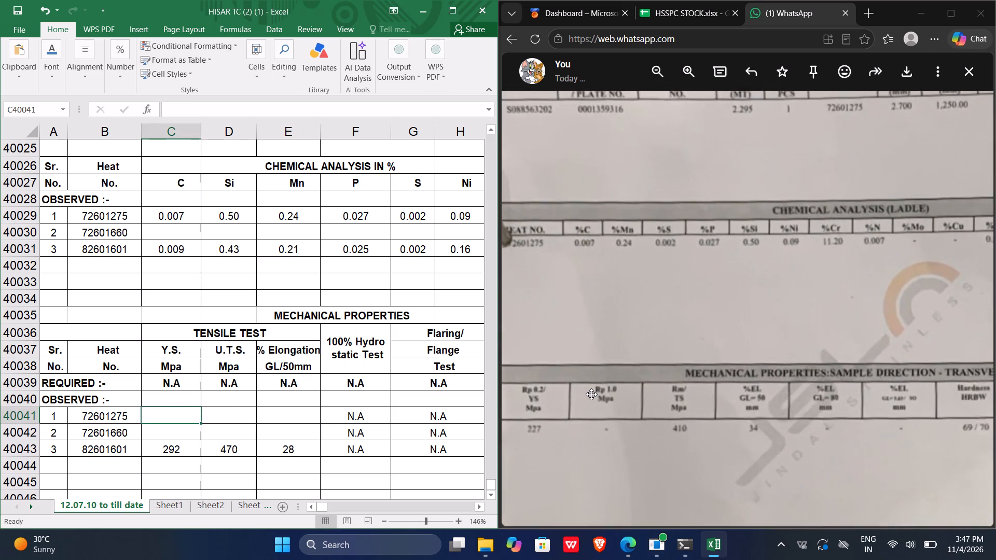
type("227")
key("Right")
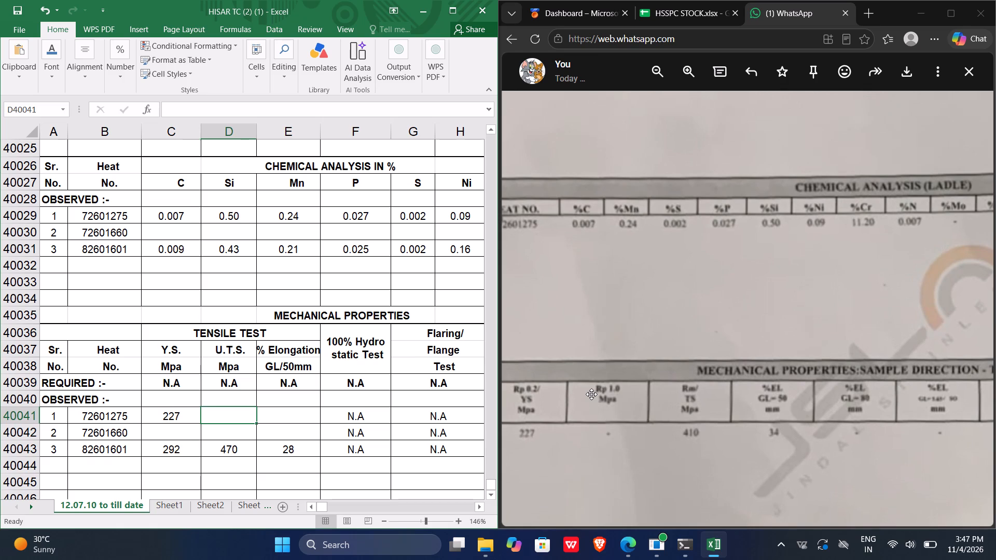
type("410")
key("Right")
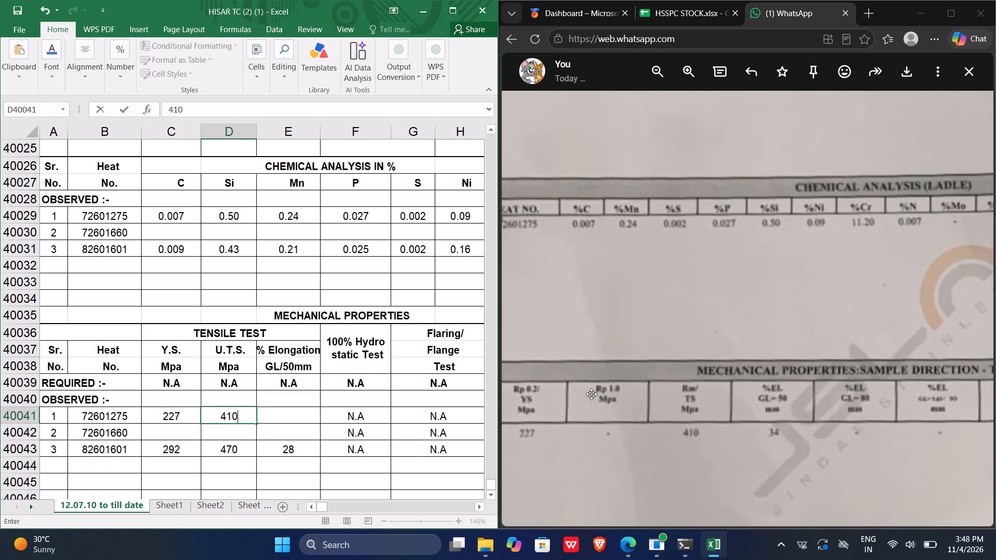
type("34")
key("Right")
Enter the hardness (HRB) of heat 72601275 as 69-70 in its mechanical properties row.
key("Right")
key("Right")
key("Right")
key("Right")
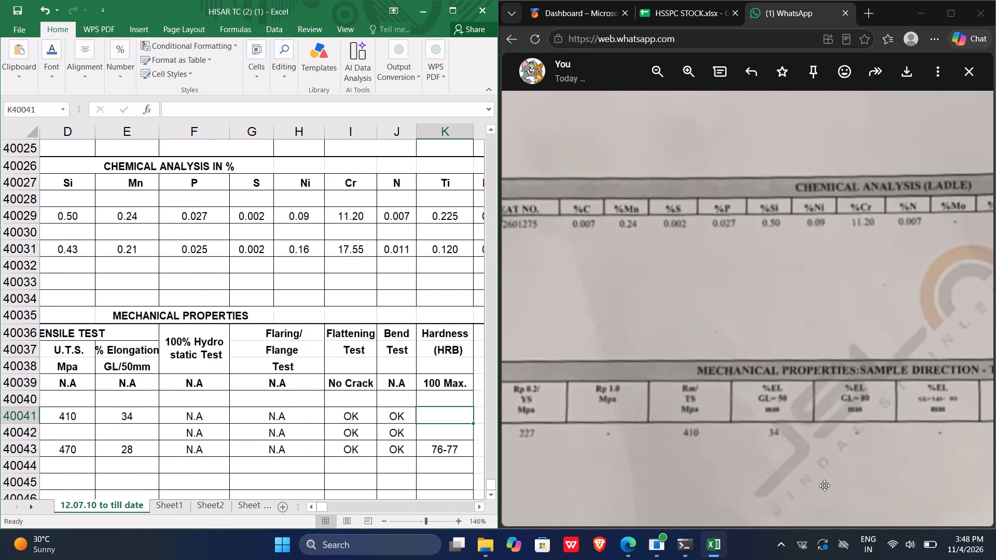
scroll(865, 425, "left", 1)
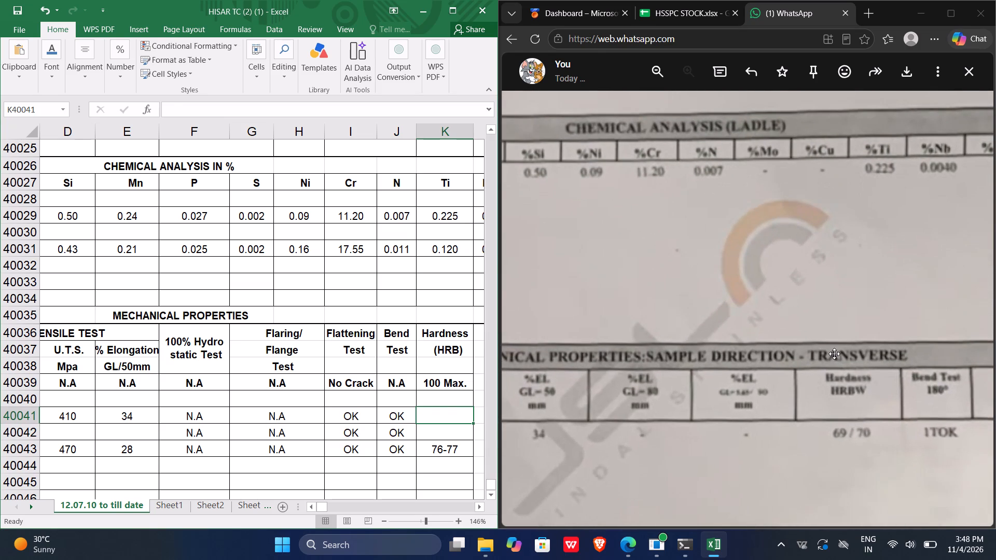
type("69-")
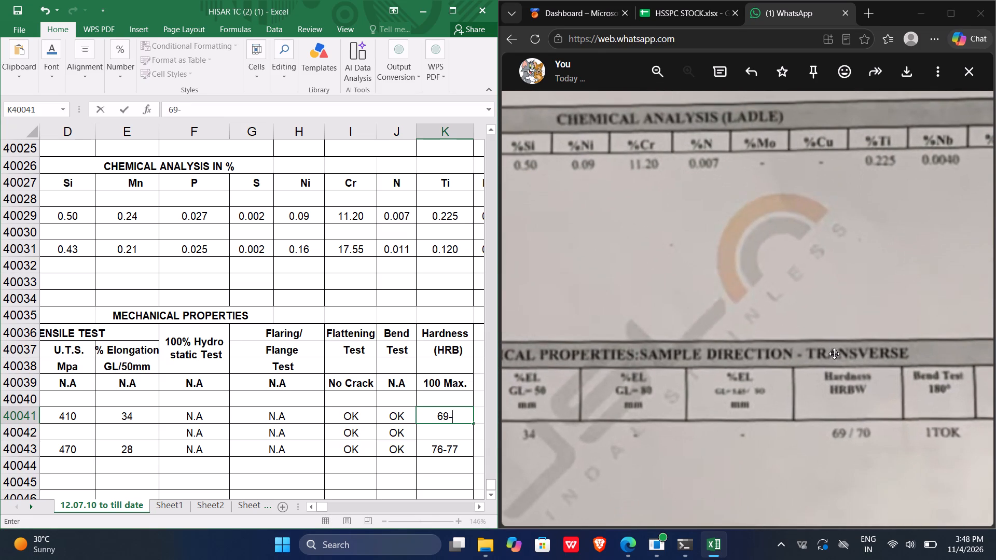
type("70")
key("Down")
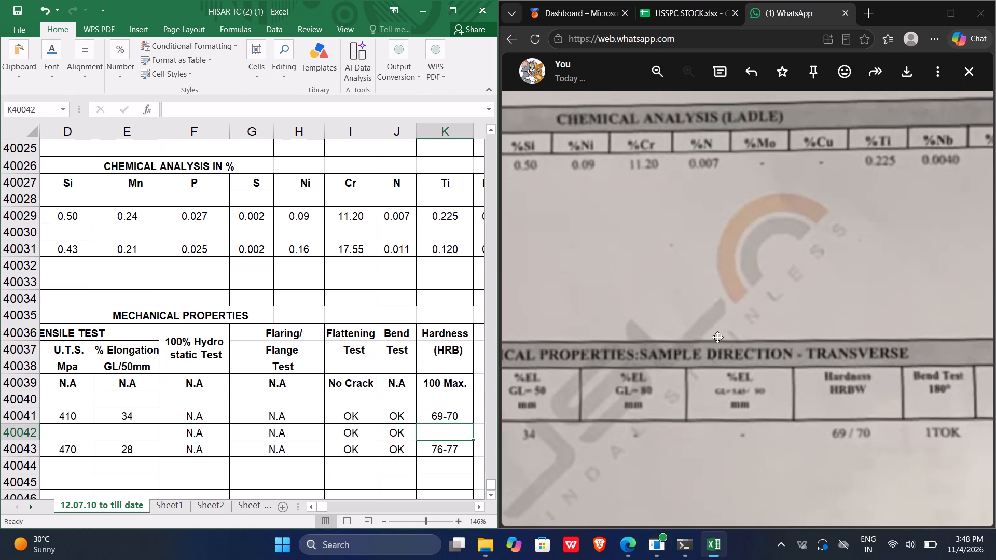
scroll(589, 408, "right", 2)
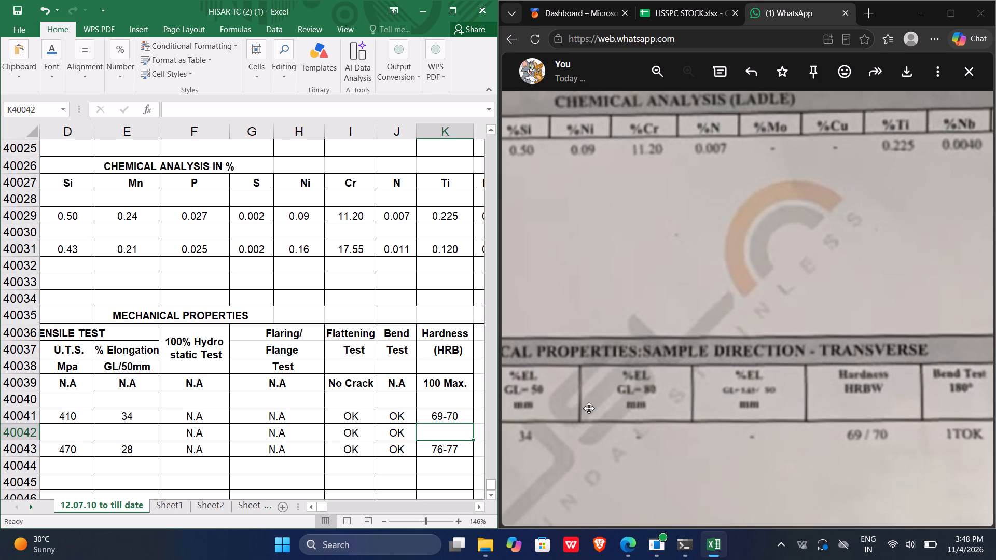
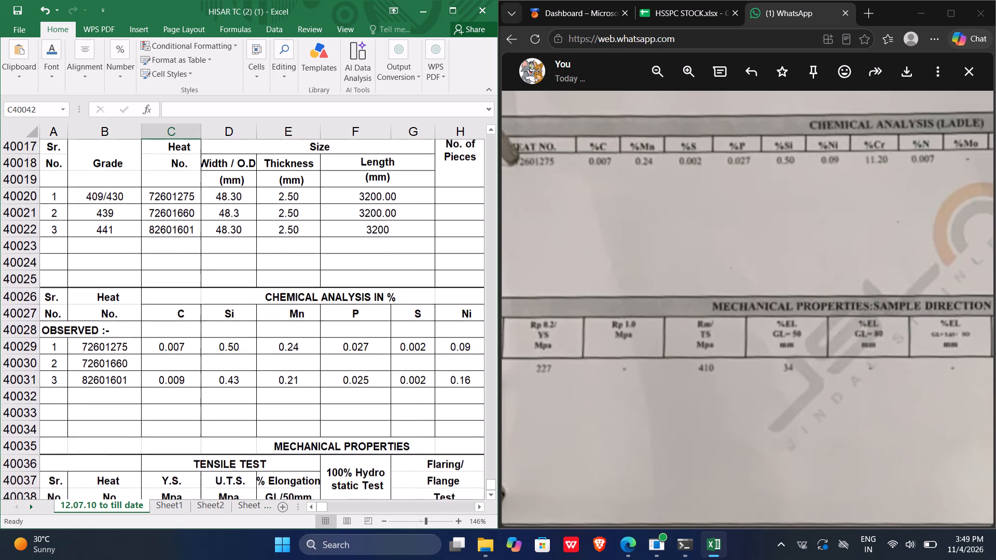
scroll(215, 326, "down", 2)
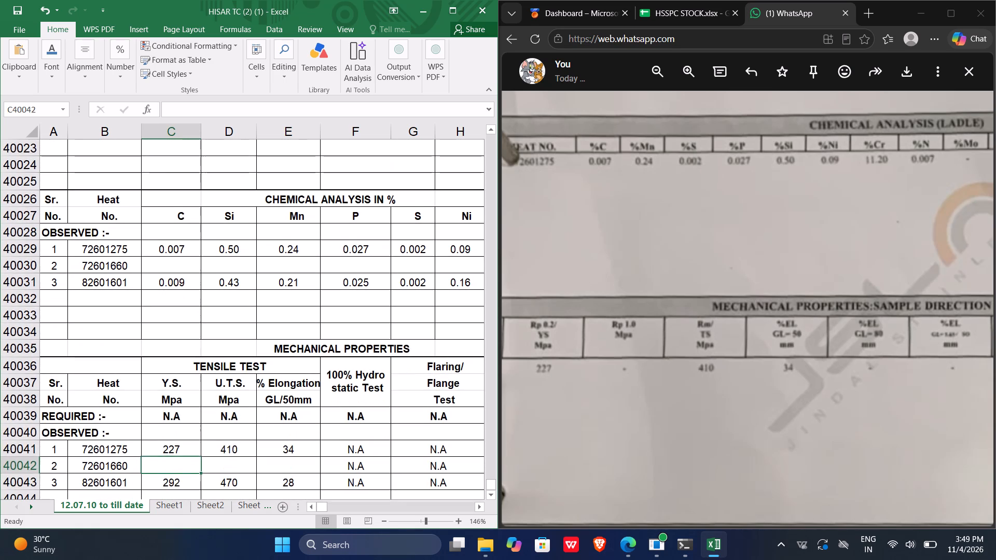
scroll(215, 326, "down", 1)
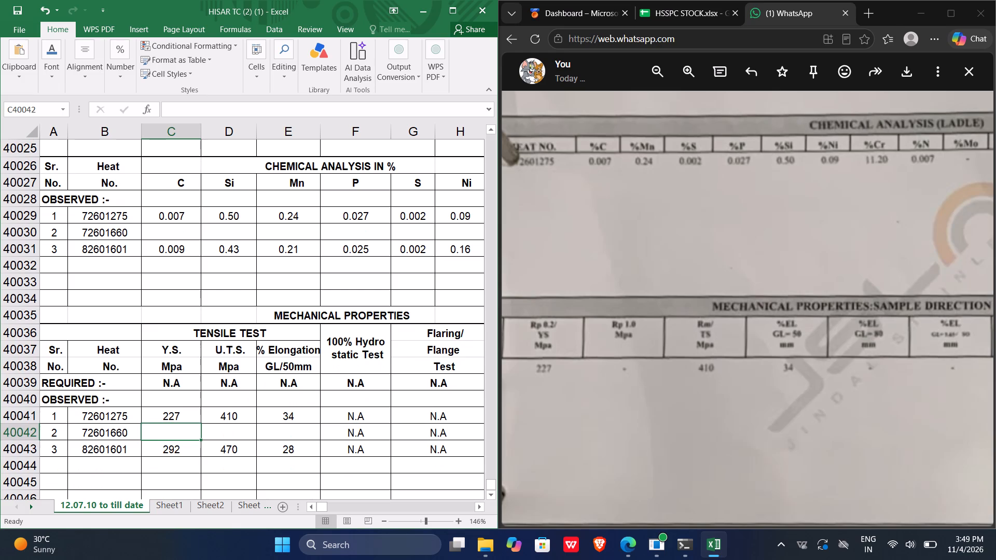